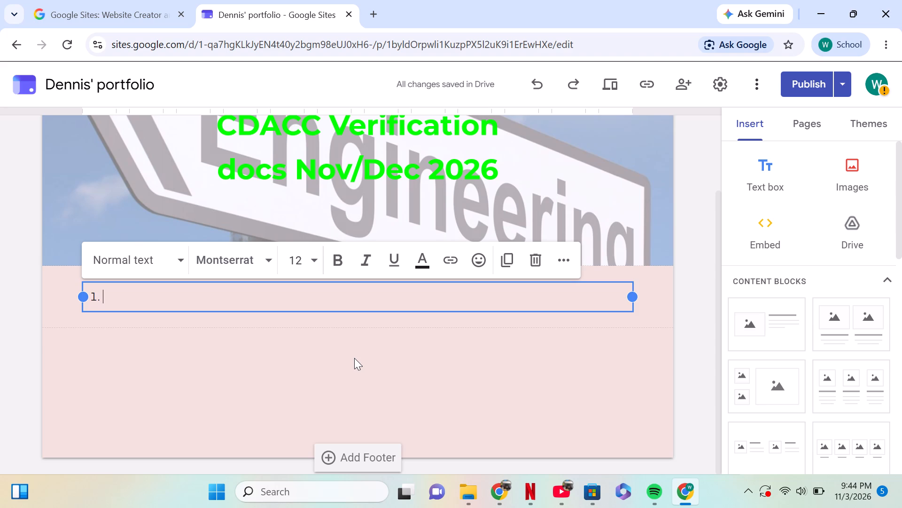
Leave text editing and deselect the text box holding the numbered list item below the header banner.
left_click(354, 358)
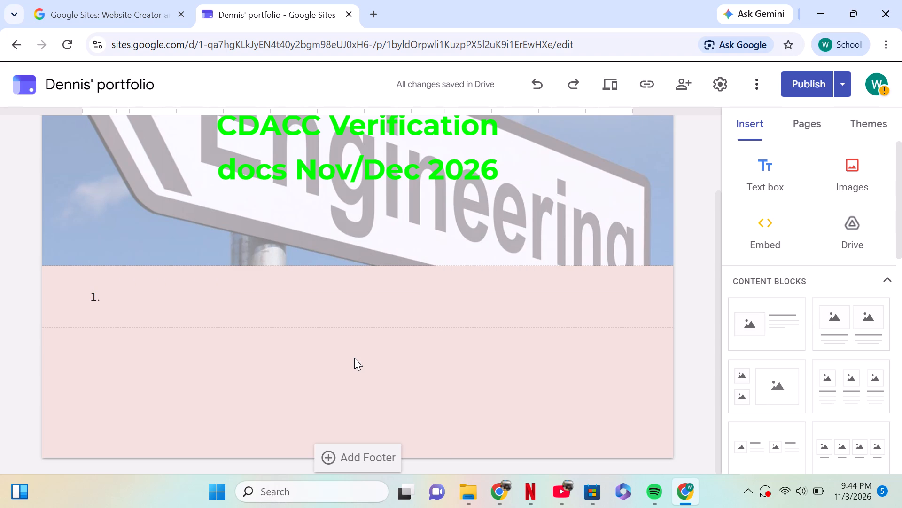
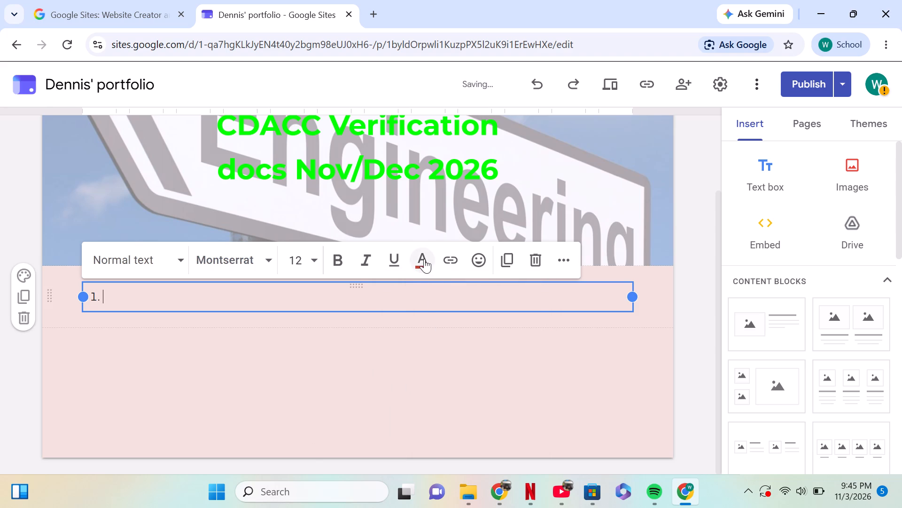
Set the text formatting for the first numbered list item to bright green and bold.
left_click(424, 259)
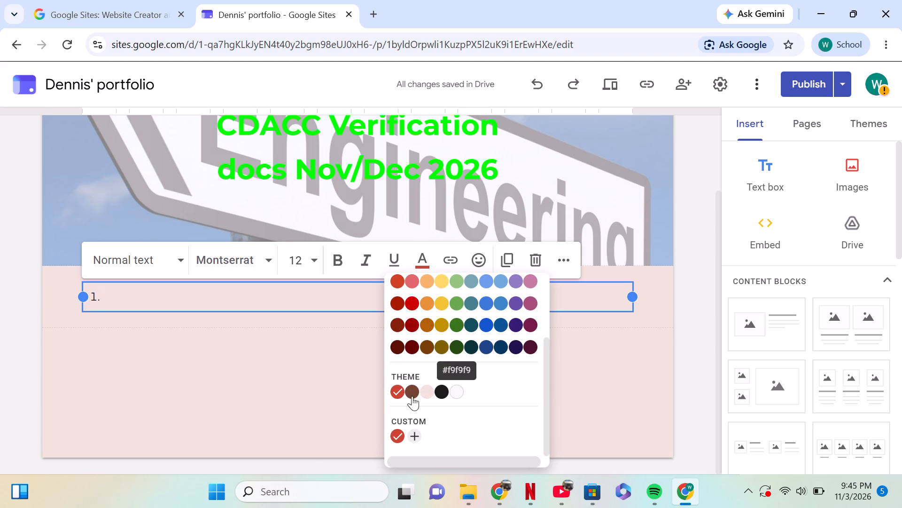
left_click_drag(550, 370, 416, 219)
left_click(333, 296)
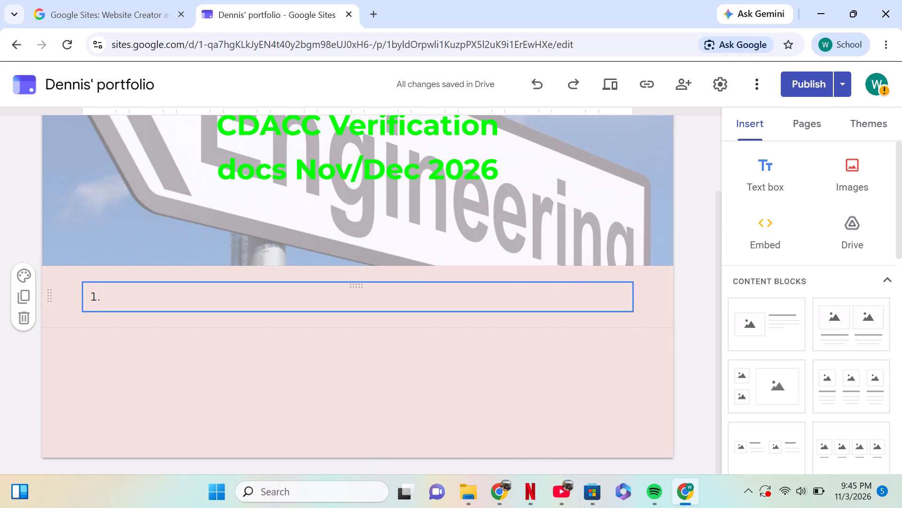
left_click(420, 256)
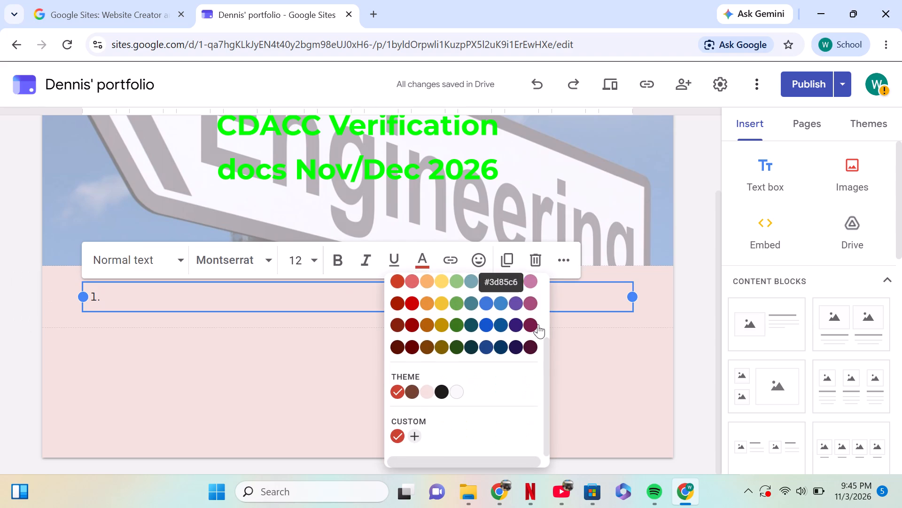
left_click_drag(549, 371, 549, 293)
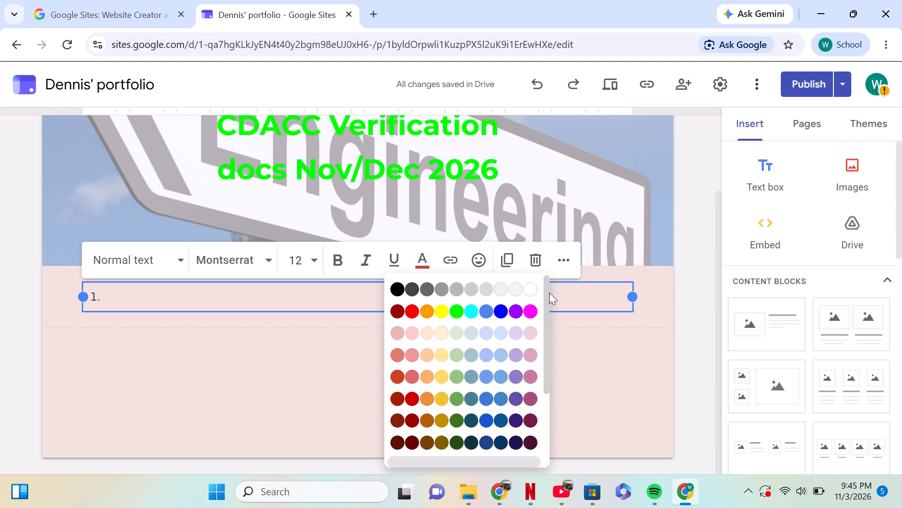
left_click_drag(549, 293, 550, 286)
left_click(457, 311)
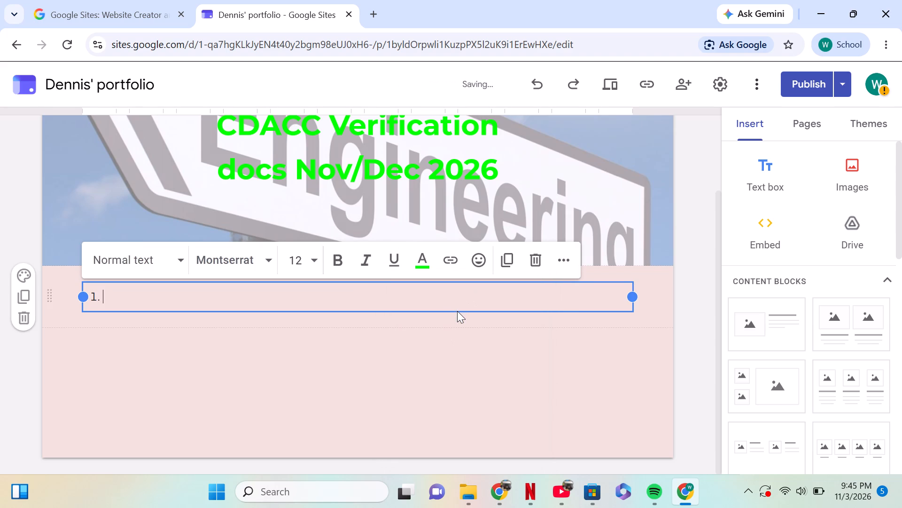
left_click(341, 259)
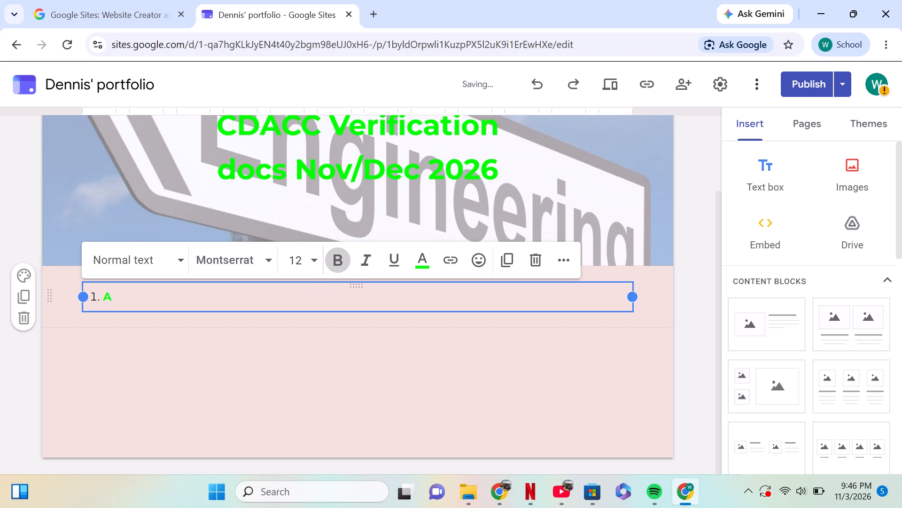
Write the first numbered list item's text, starting with "Apply wate".
type("ppl")
type("y")
key("space")
type("wate")
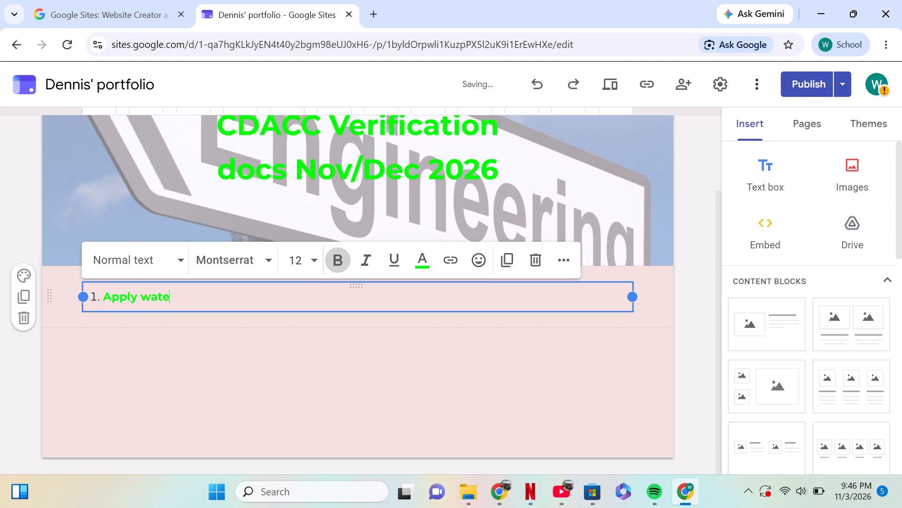
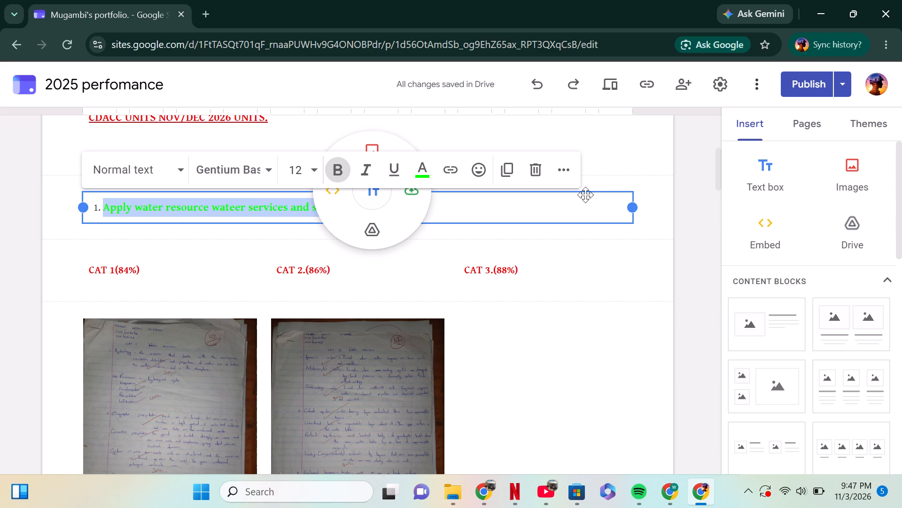
In Dennis' portfolio, replace the first list item's text with the copied "Apply water resource wateer services and sanitation." and remove the empty second item.
left_click(576, 213)
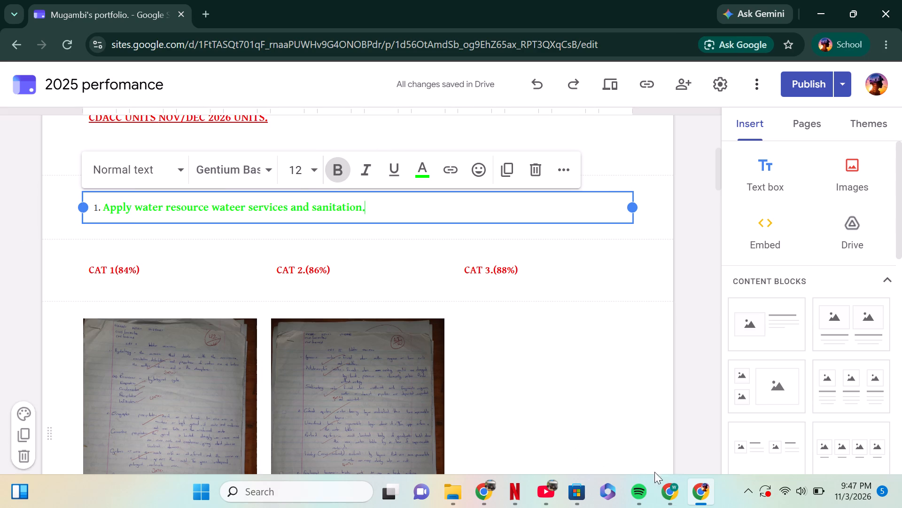
left_click(673, 494)
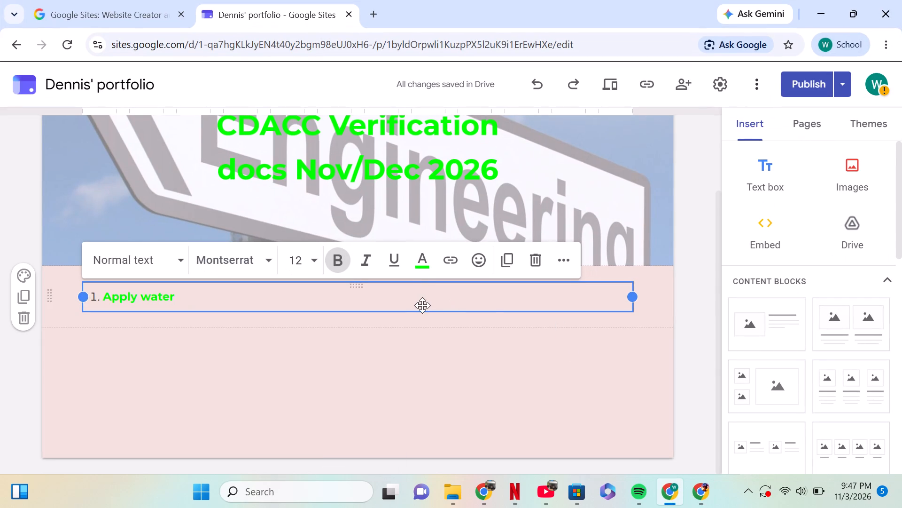
left_click(280, 292)
key("BackSpace")
key("BackSpace")
key("BackSpace")
key("BackSpace")
key("BackSpace")
key("BackSpace")
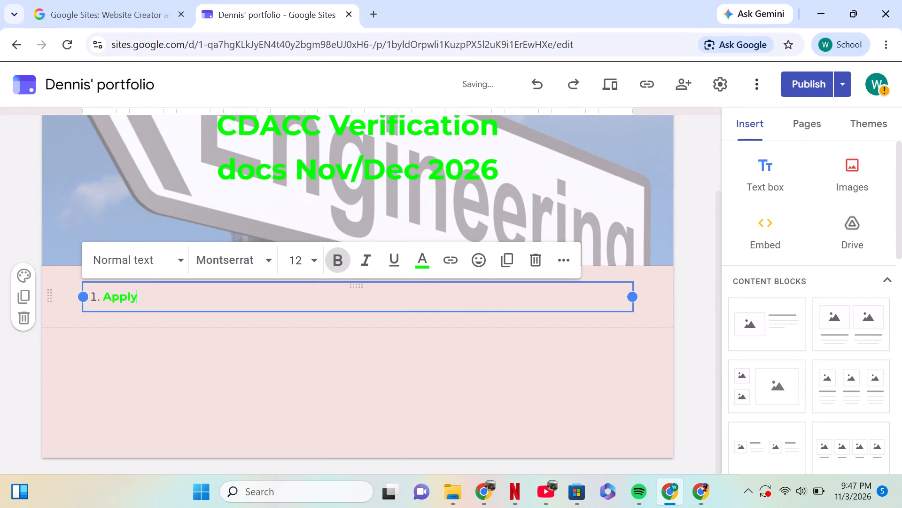
key("BackSpace")
key("BackSpace")
key("BackSpace")
key("BackSpace")
key("BackSpace")
key("ctrl+v")
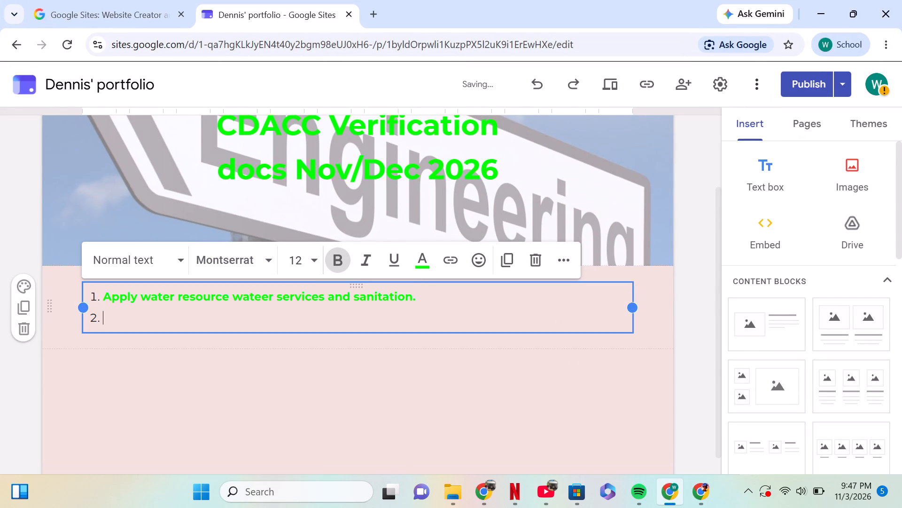
key("BackSpace")
key("BackSpace")
key("BackSpace")
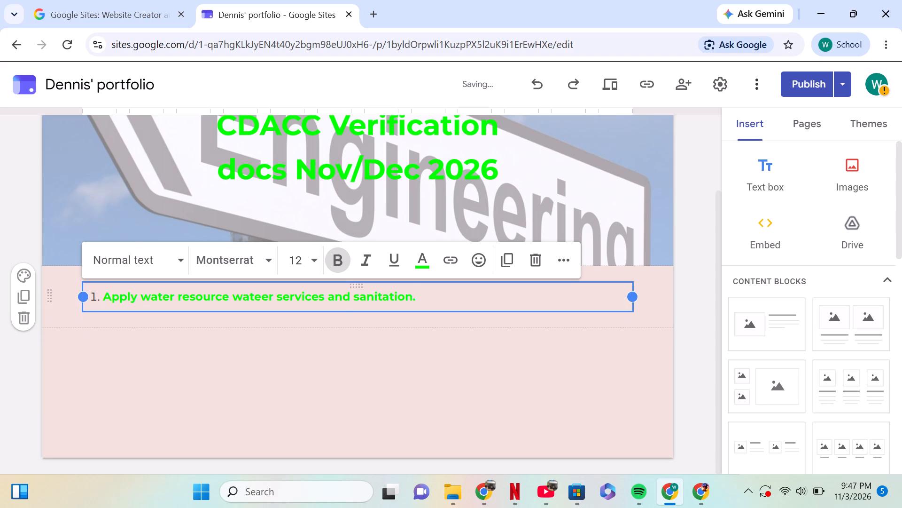
Add a text box beneath the numbered list reading "CAT 1." in bold bright red at size 11.
left_click(750, 171)
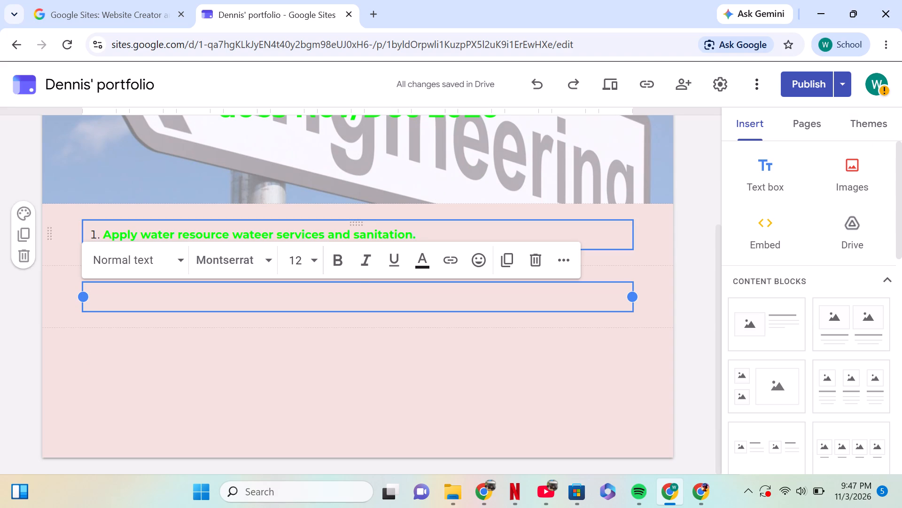
left_click(432, 257)
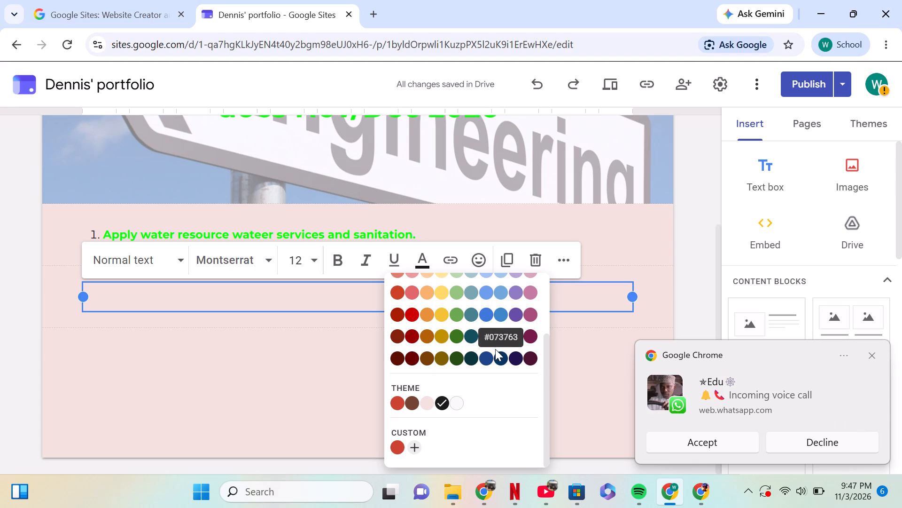
left_click_drag(548, 409, 535, 311)
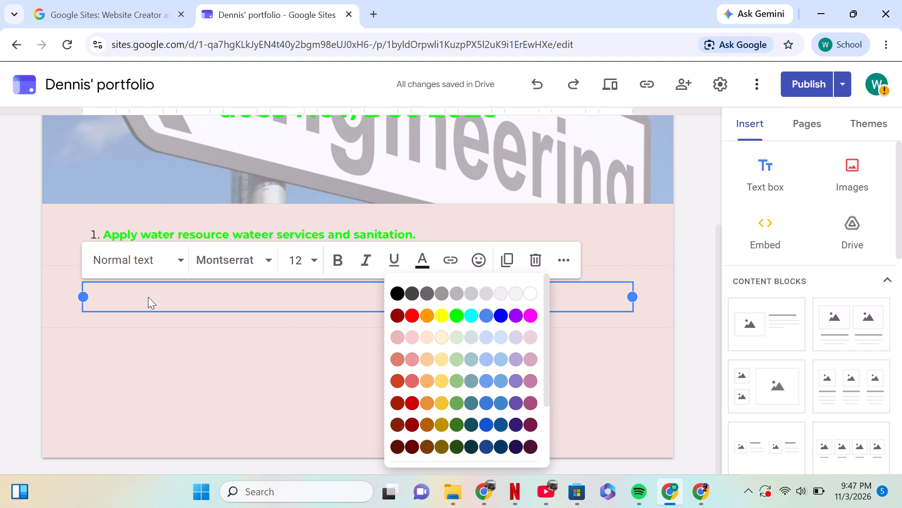
left_click(113, 303)
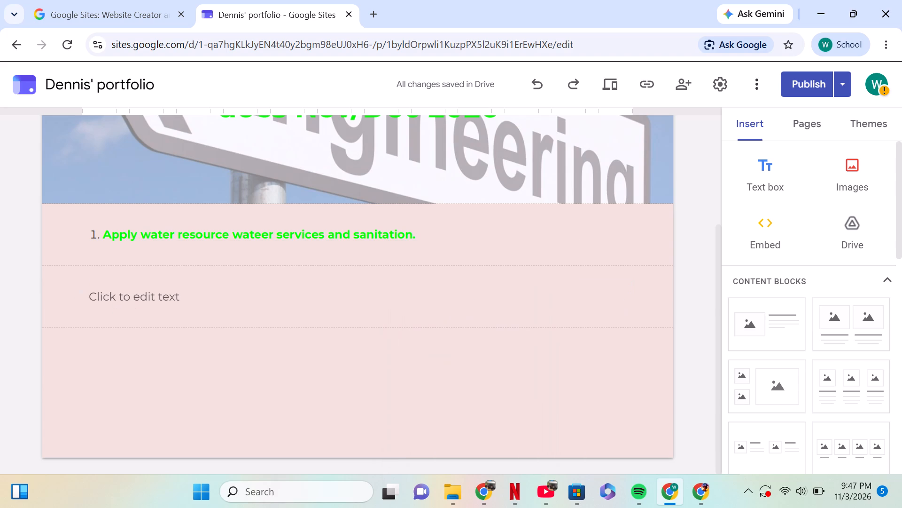
left_click(153, 301)
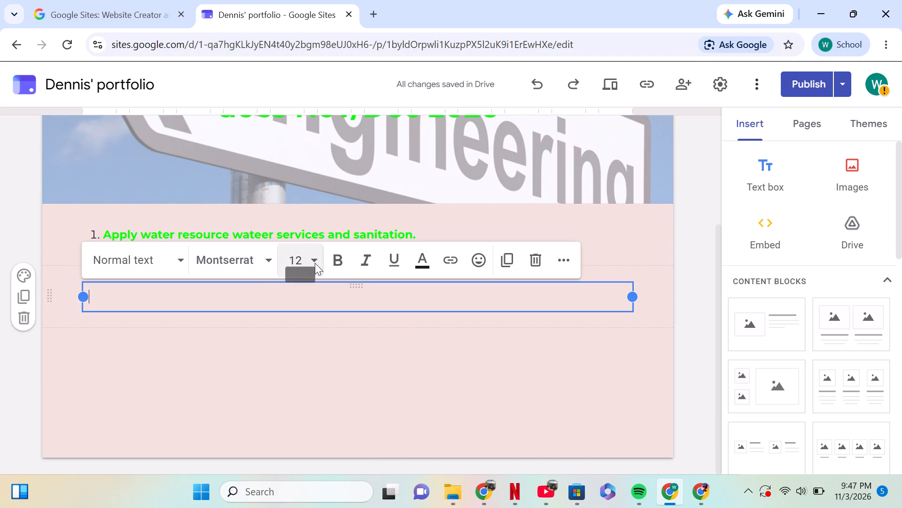
left_click(317, 261)
left_click(289, 388)
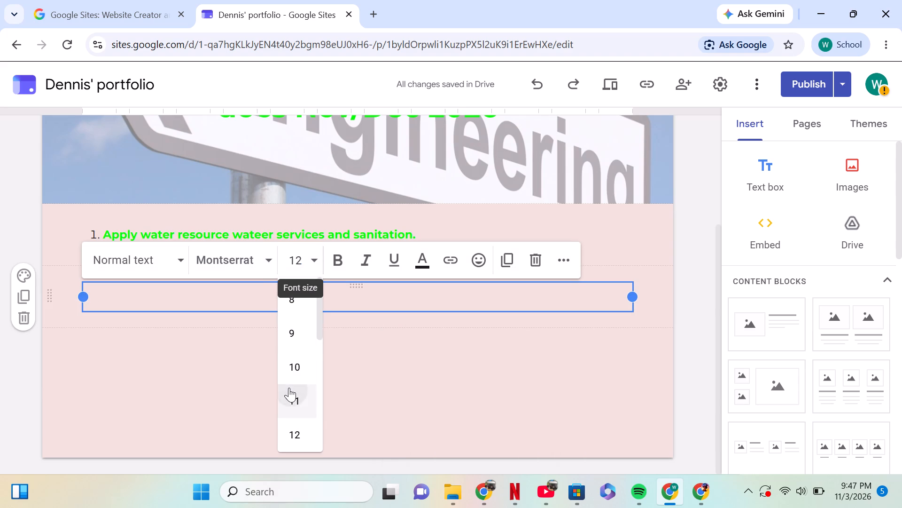
left_click(330, 256)
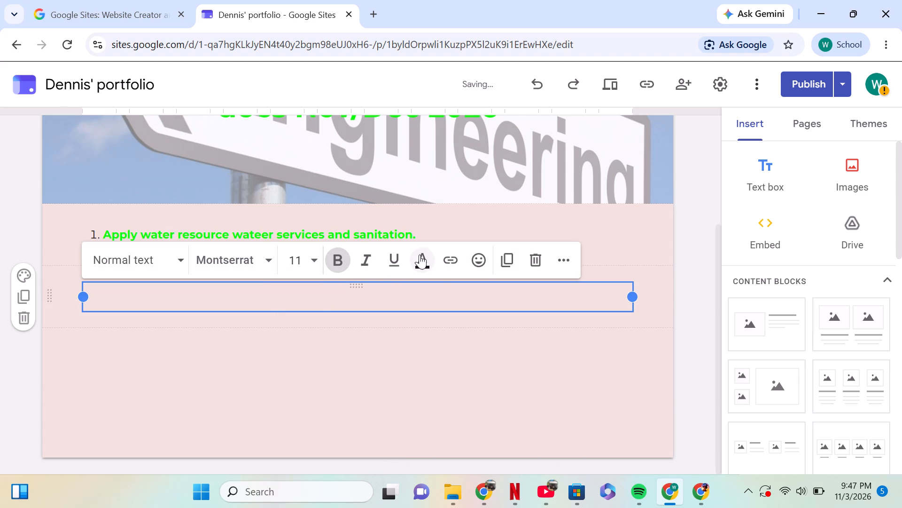
left_click(420, 254)
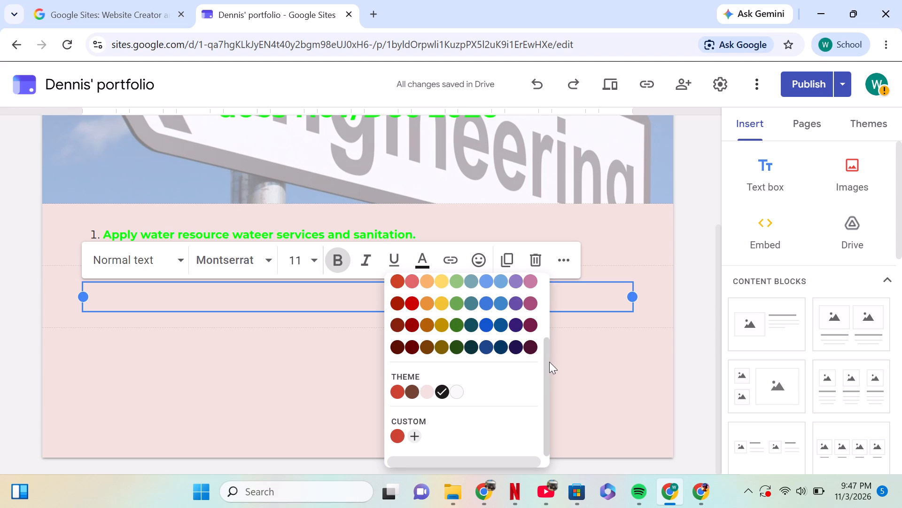
left_click_drag(546, 366, 544, 287)
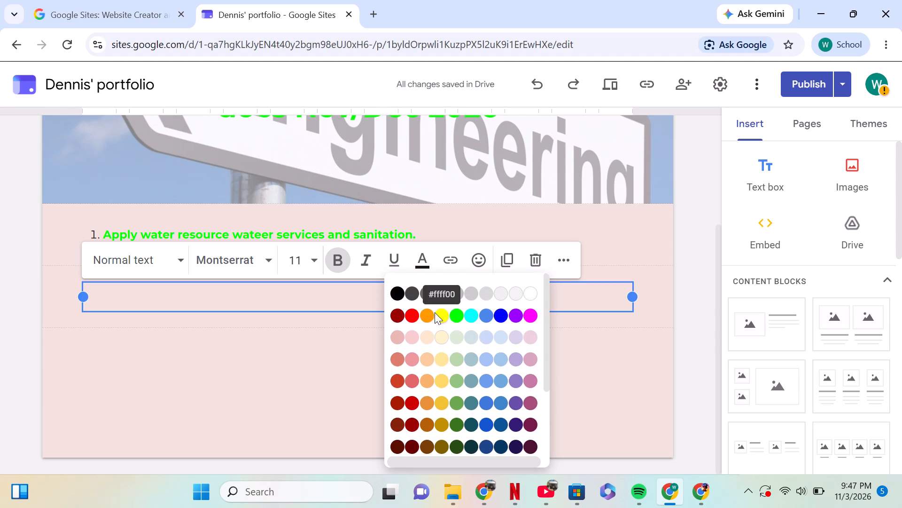
left_click(415, 313)
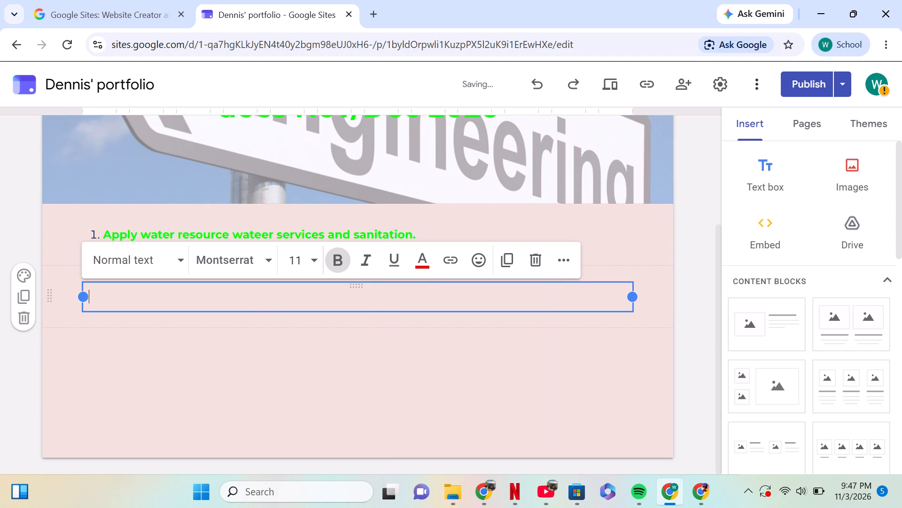
type("CA")
type("T 1")
key("period")
Copy the "CAT 1." label into a new text box below it and change the text to "CAT 2.".
left_click_drag(125, 302, 87, 299)
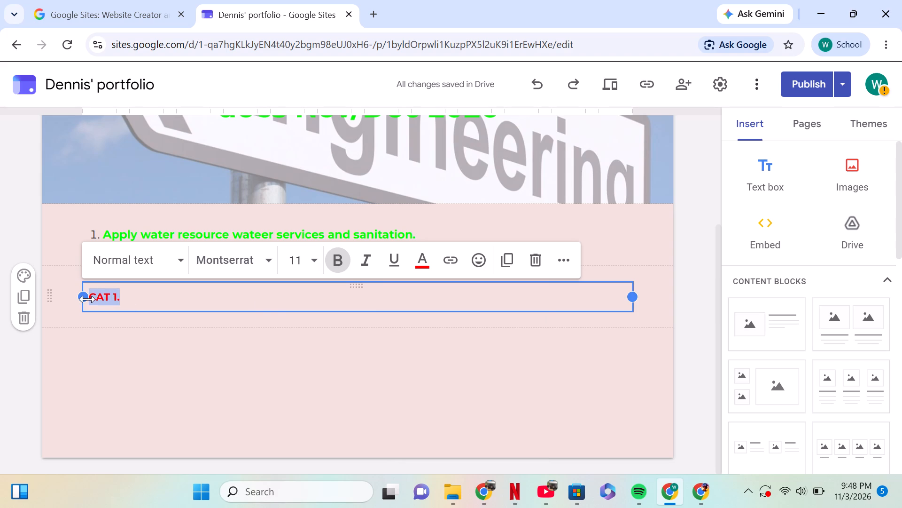
key("ctrl+c")
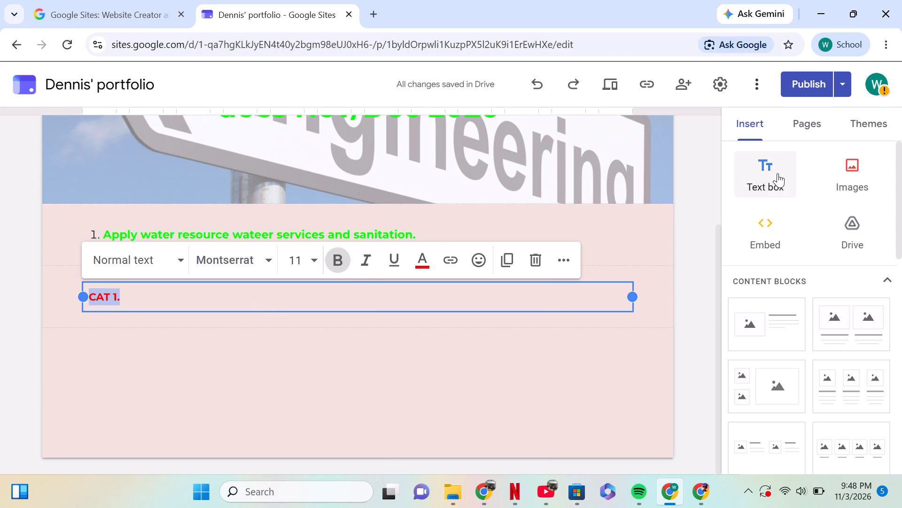
left_click(778, 173)
key("ctrl+v")
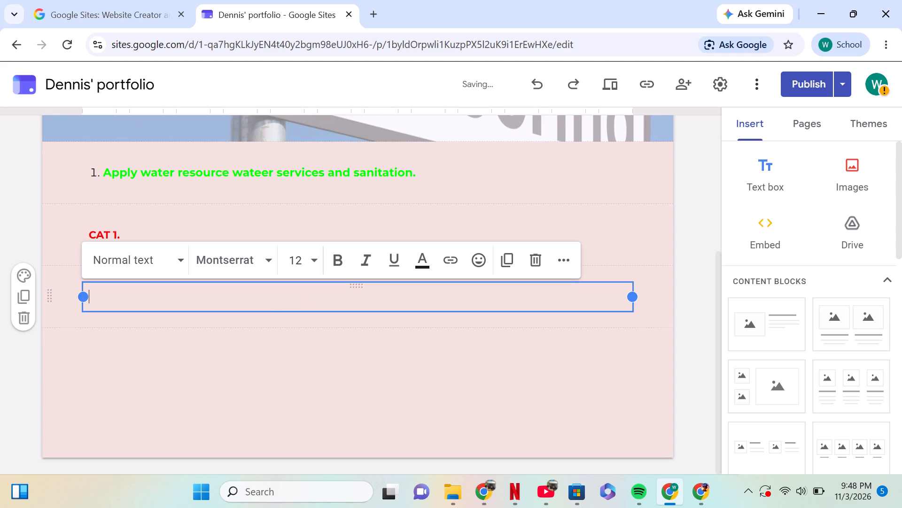
key("BackSpace")
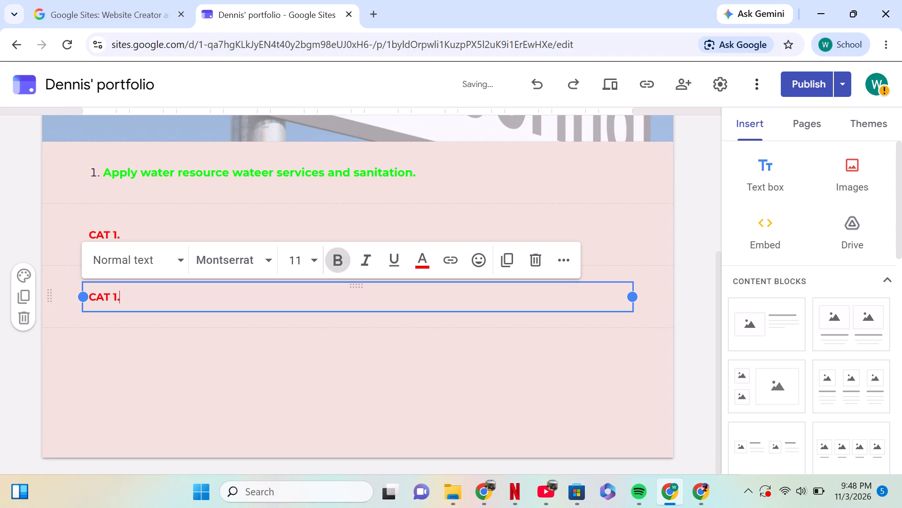
key("BackSpace")
key("BackSpace")
type("2.")
Add another text box below, reuse the copied label, and change its text to "CAT 3.".
left_click(762, 153)
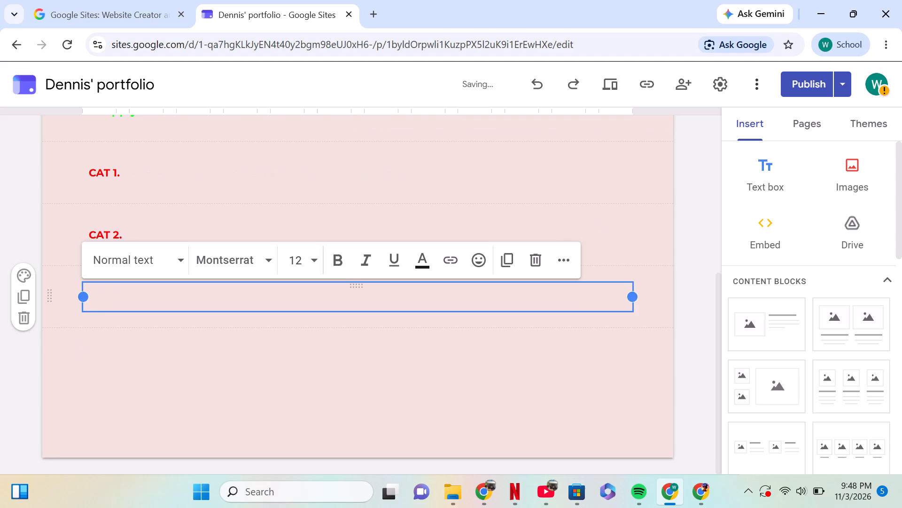
key("ctrl+v")
key("BackSpace")
key("BackSpace")
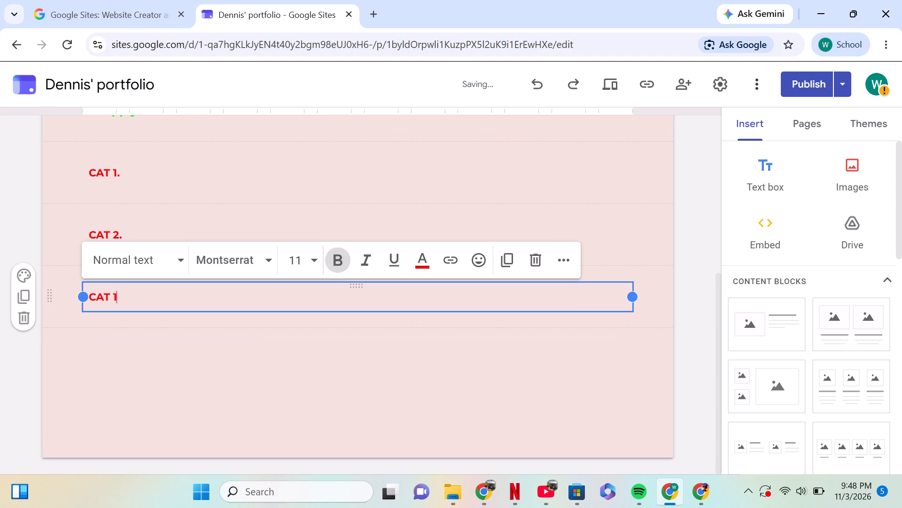
key("BackSpace")
type("3.")
Narrow the CAT 3., CAT 2. and CAT 1. text boxes to the same short width around their labels.
left_click_drag(628, 298, 159, 305)
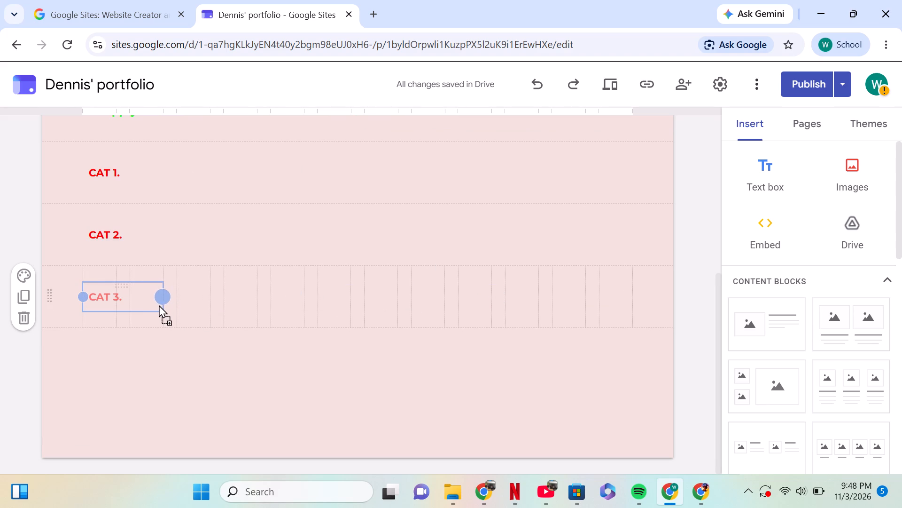
left_click_drag(159, 305, 159, 305)
left_click(148, 233)
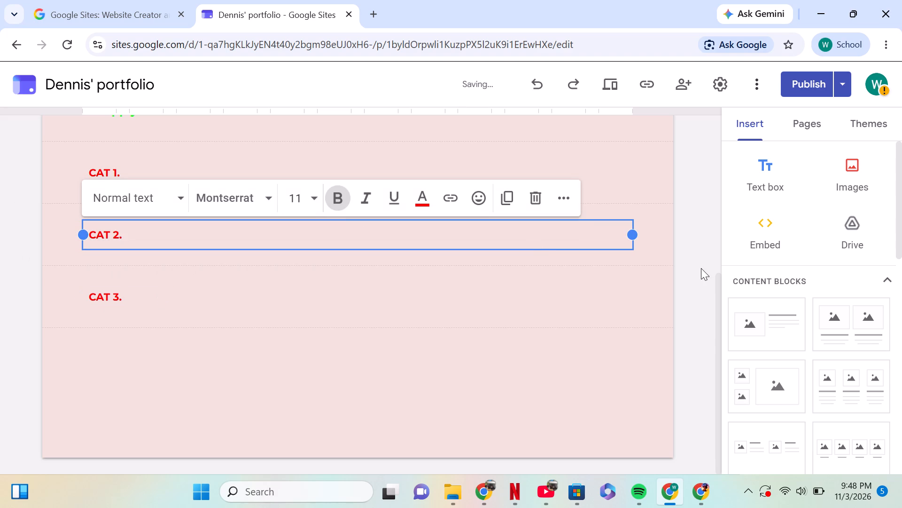
left_click_drag(632, 236, 376, 243)
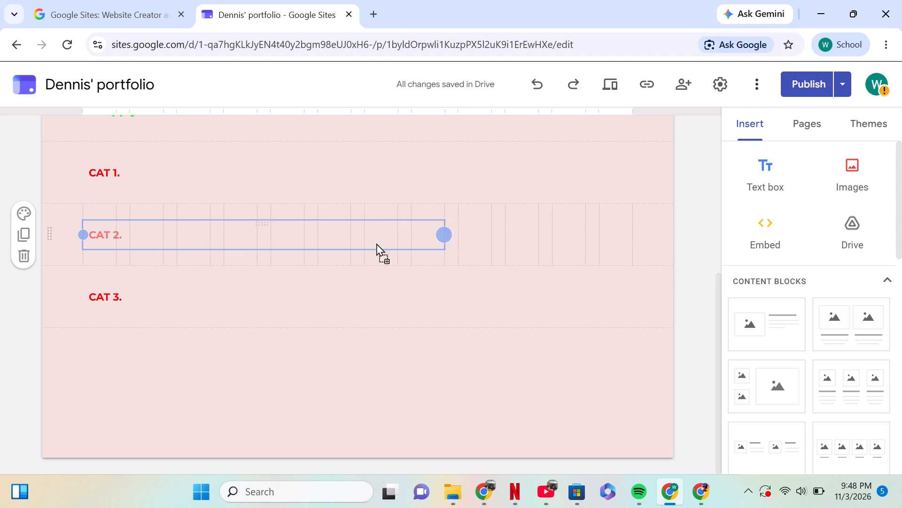
left_click_drag(376, 243, 159, 246)
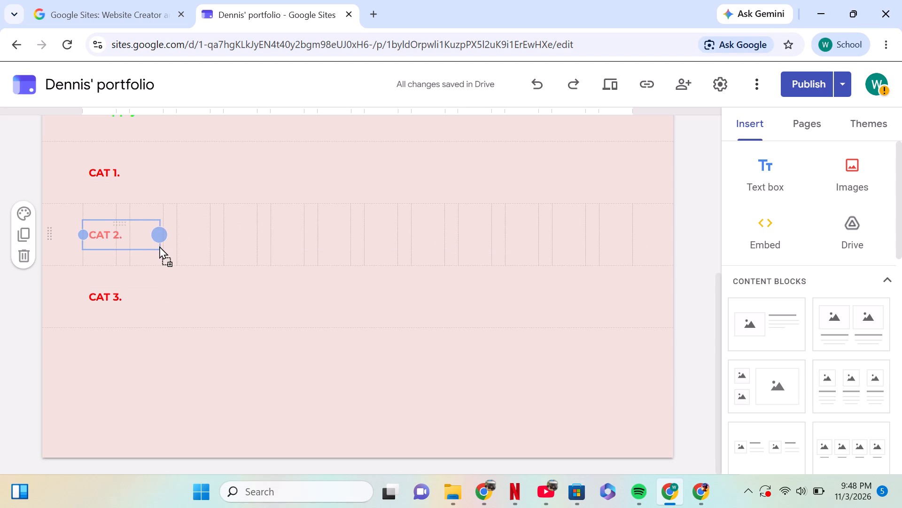
left_click_drag(159, 246, 160, 246)
left_click(216, 241)
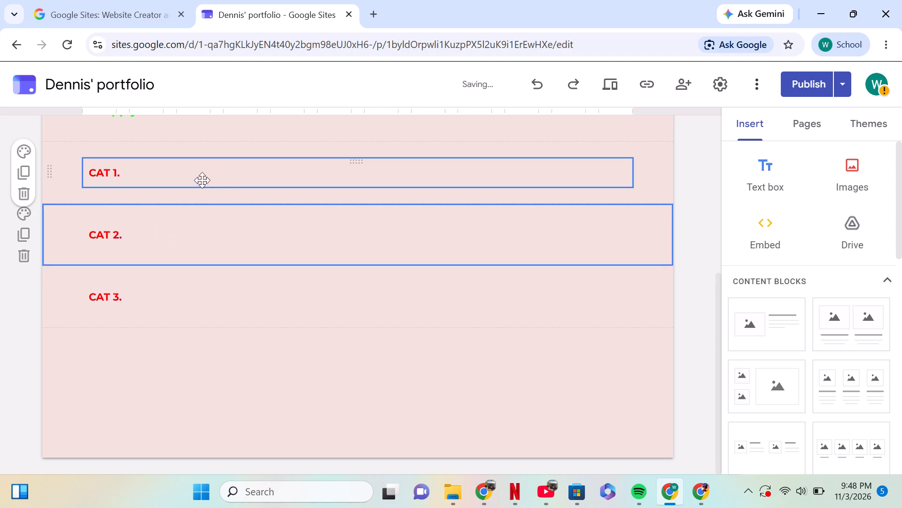
left_click(201, 177)
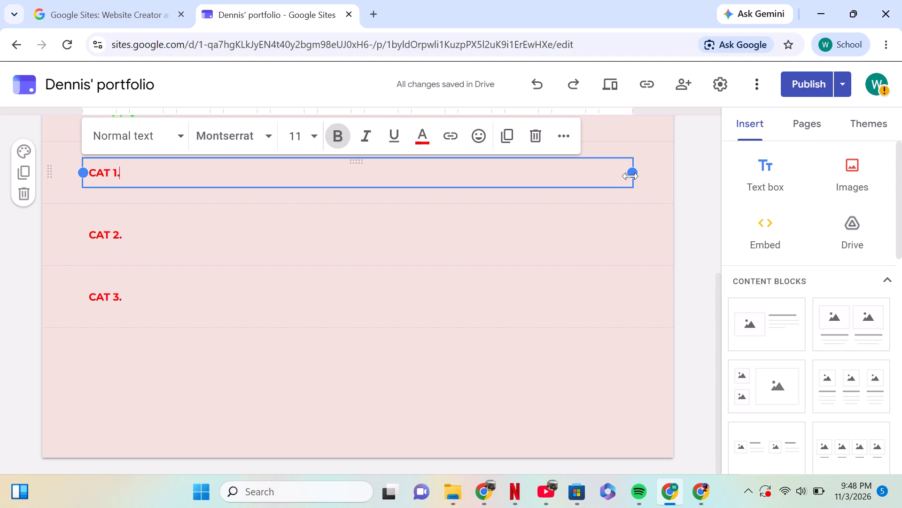
left_click_drag(631, 174, 161, 195)
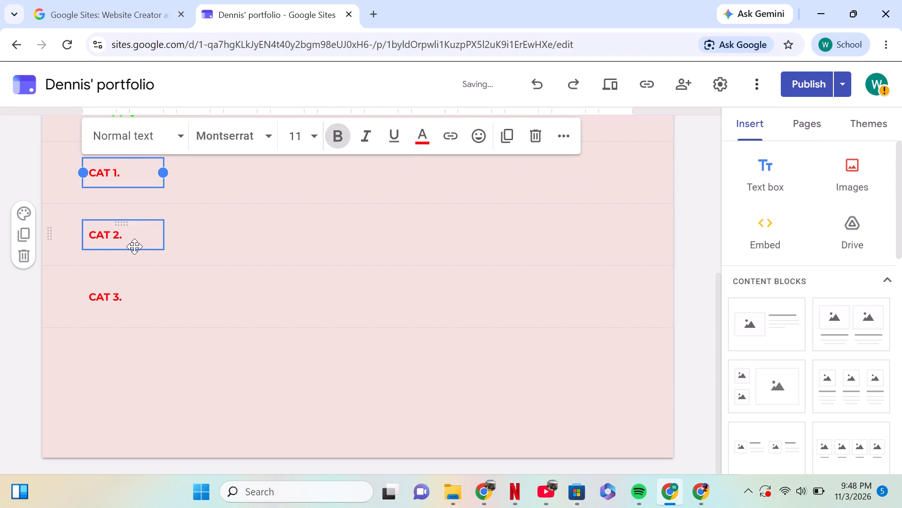
Move the CAT 2. and CAT 3. text boxes up into the CAT 1. row, evenly spaced across three columns.
left_click_drag(134, 246, 342, 165)
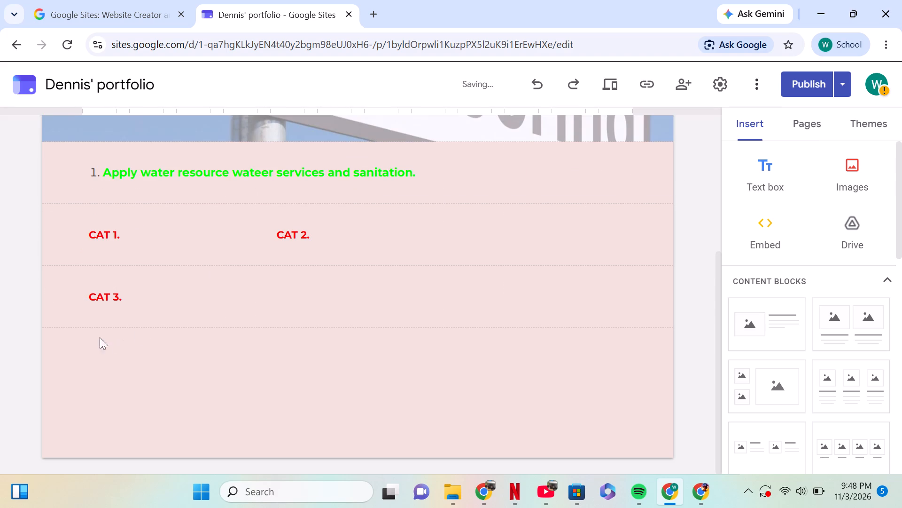
left_click_drag(109, 302, 138, 307)
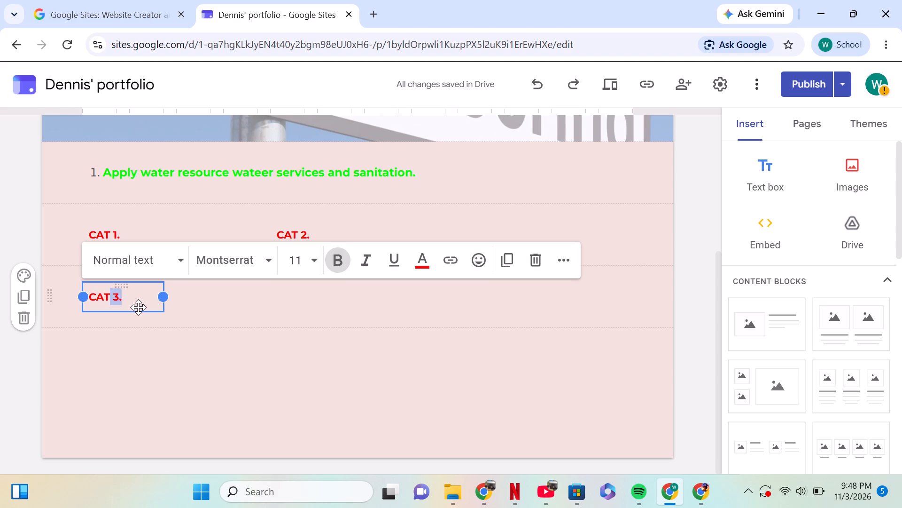
left_click_drag(138, 307, 503, 243)
left_click(582, 336)
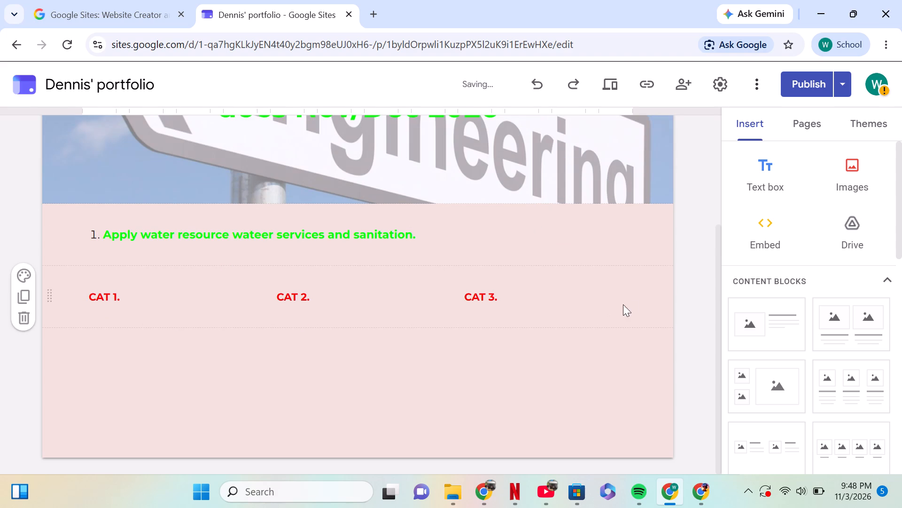
Upload the image "WhatsApp Image 2026-11-03 at 9.43.43 PM" from Downloads into a new section below the CAT labels.
left_click(630, 300)
left_click(866, 167)
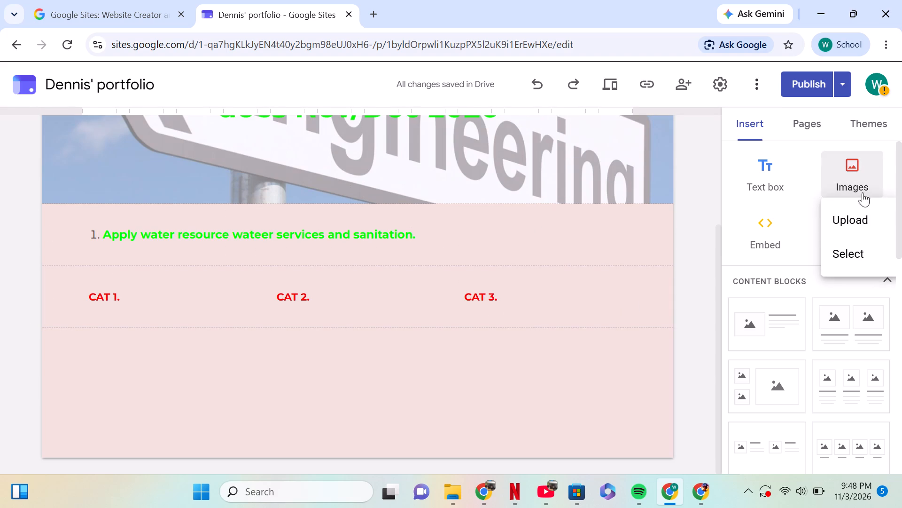
left_click(858, 214)
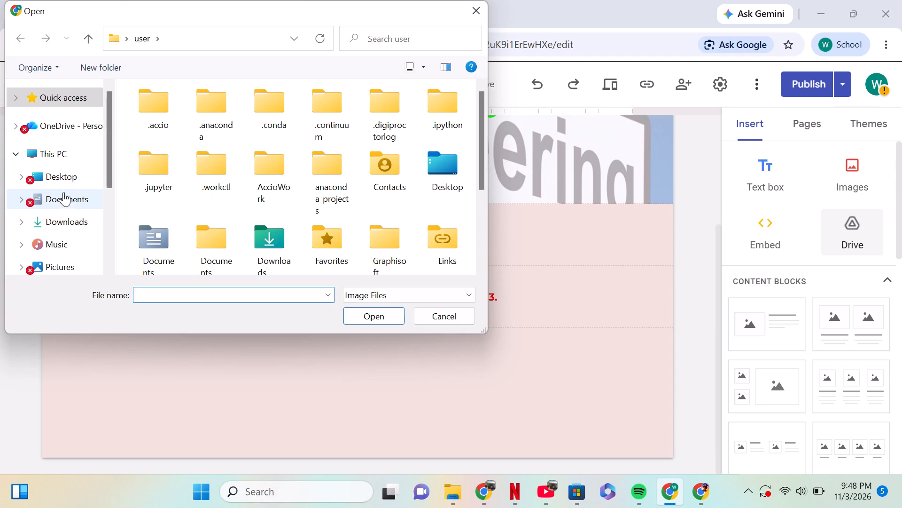
left_click(66, 219)
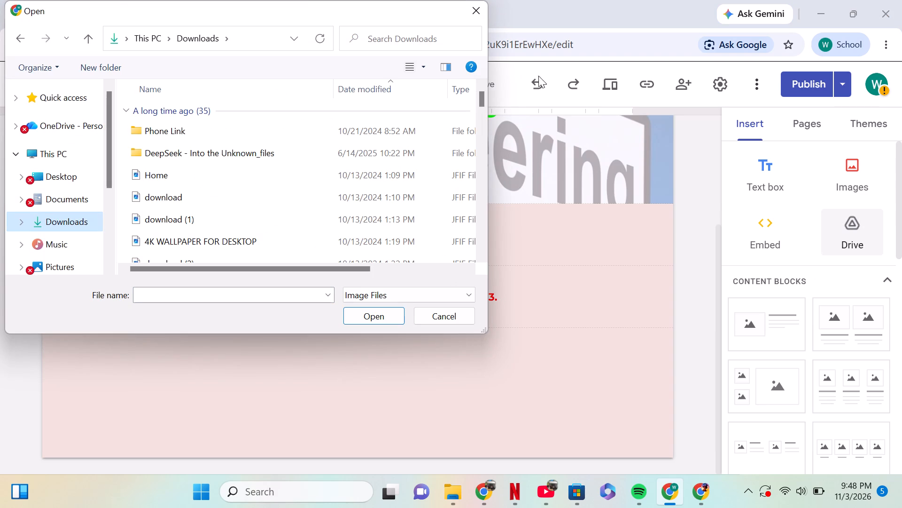
left_click_drag(483, 92, 479, 295)
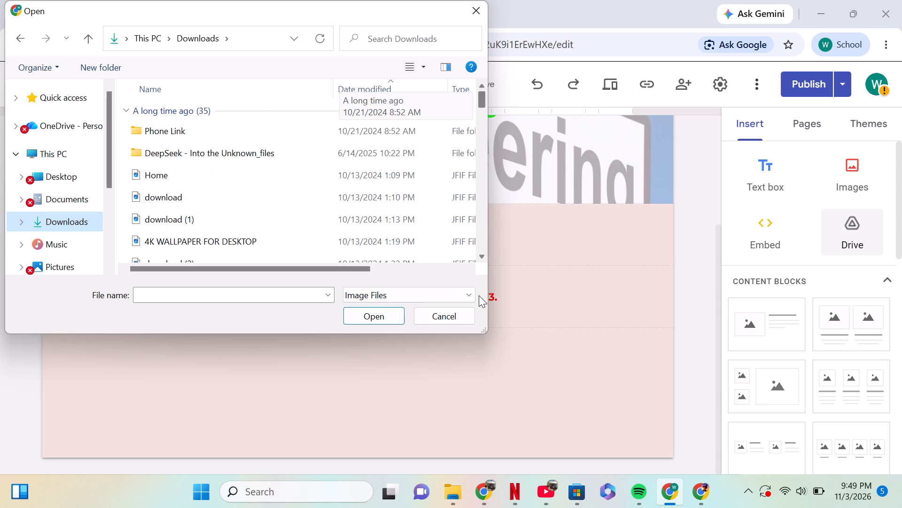
left_click_drag(479, 295, 485, 242)
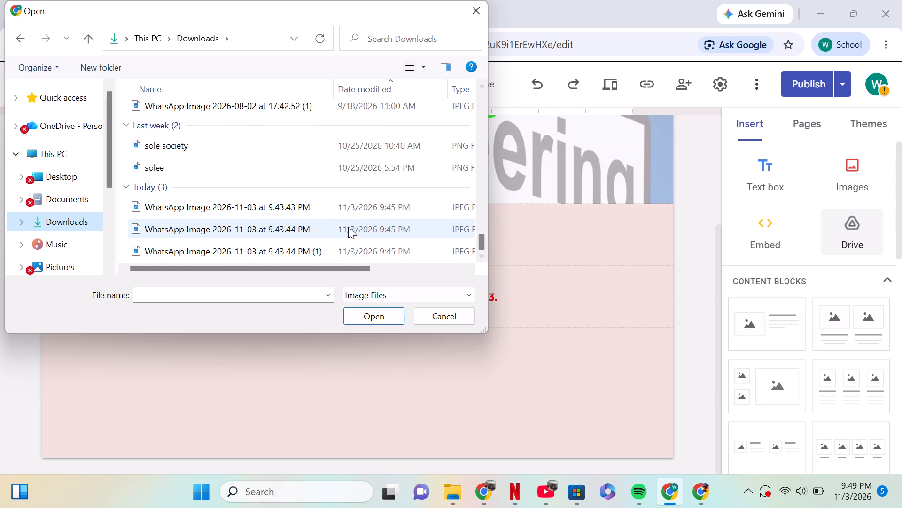
double_click(294, 207)
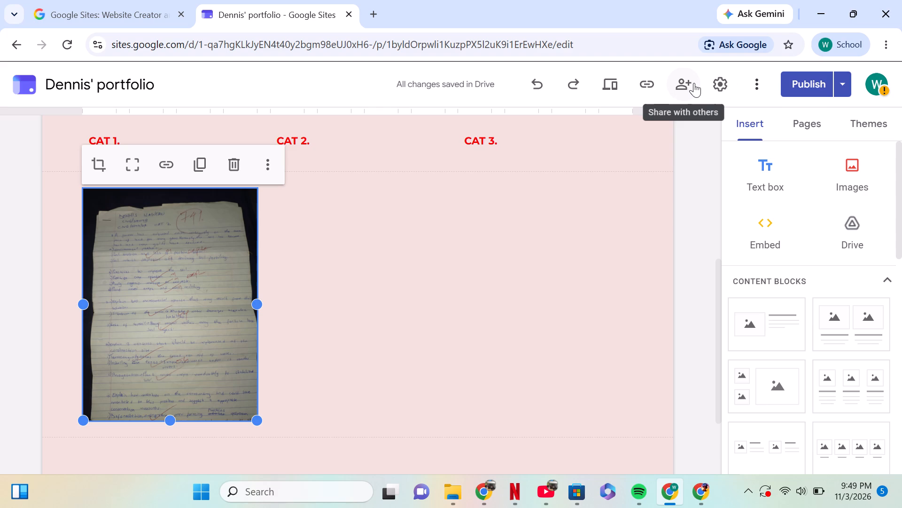
Upload "WhatsApp Image 2026-11-03 at 9.43.44 PM" from Downloads and place it beside the first image, under CAT 2.
left_click(838, 158)
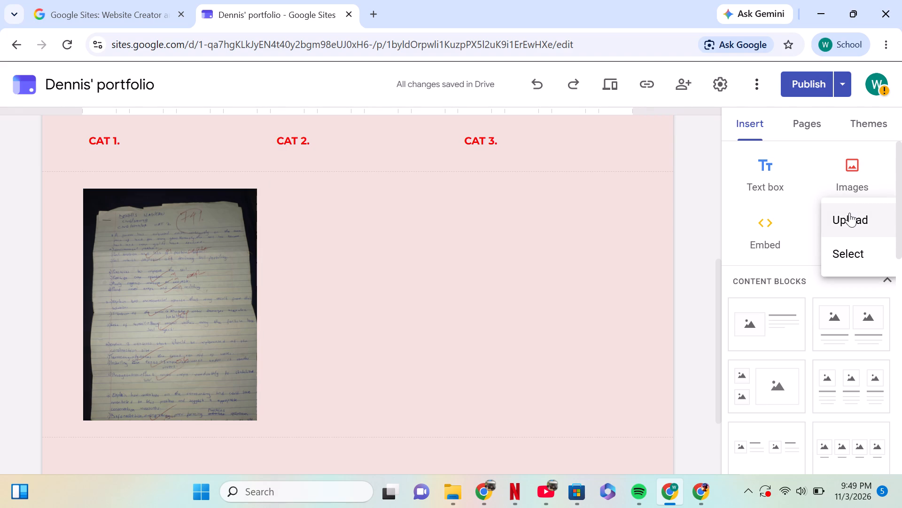
left_click(849, 213)
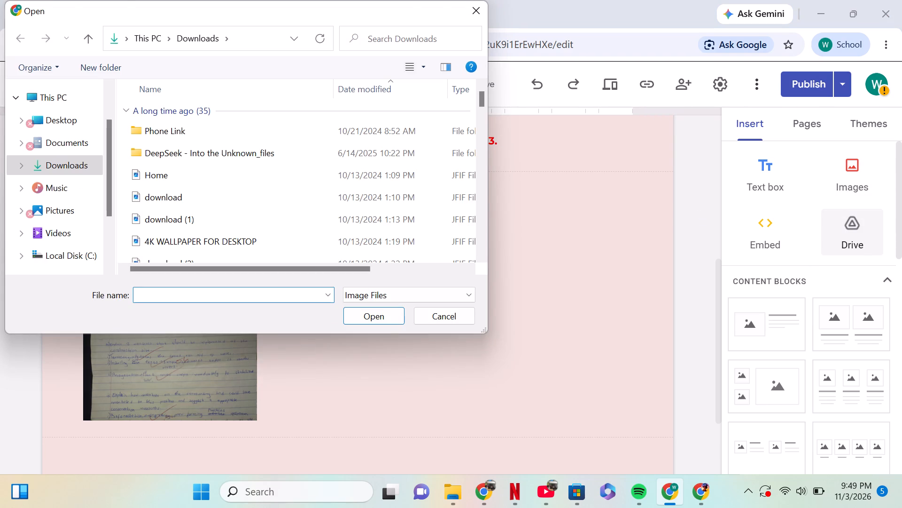
left_click_drag(485, 99, 488, 249)
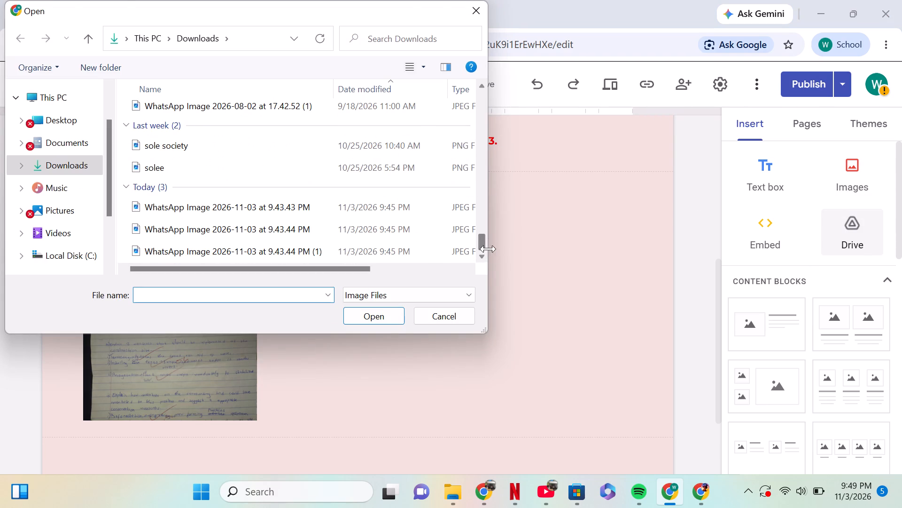
double_click(418, 222)
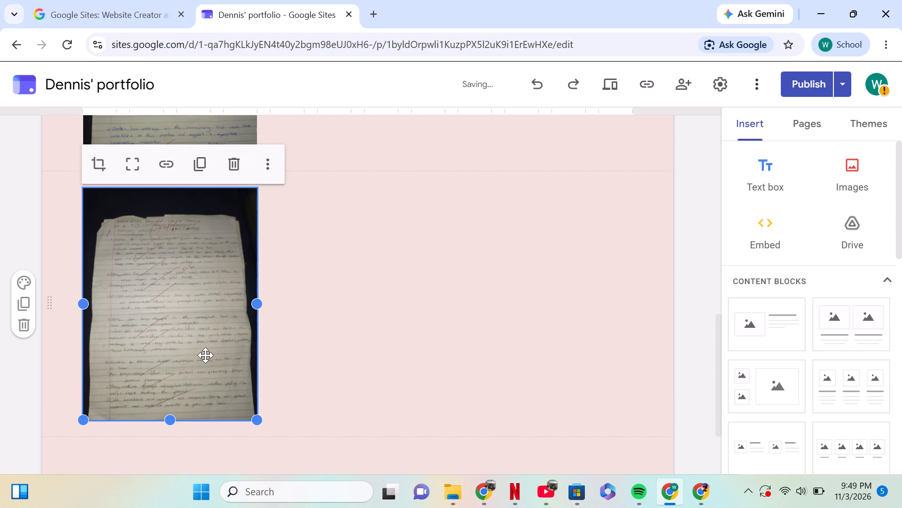
left_click_drag(205, 355, 369, 162)
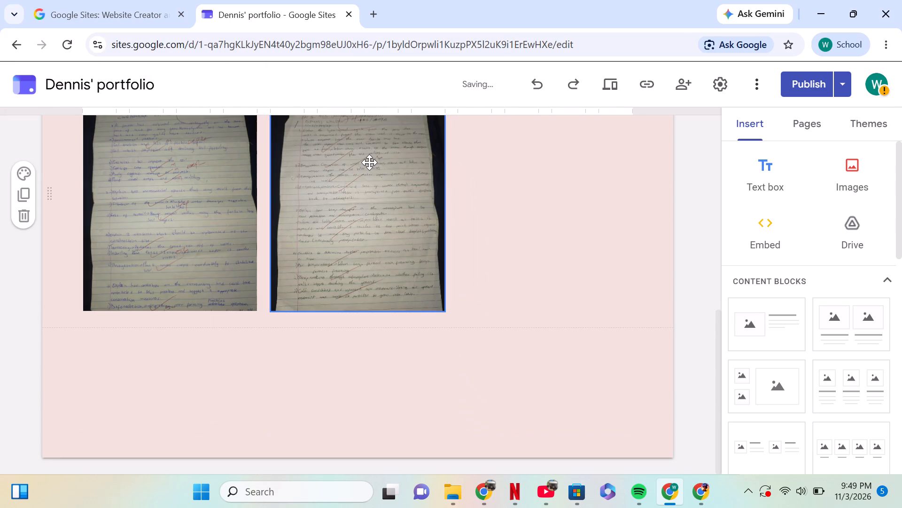
Upload "WhatsApp Image 2026-11-03 at 9.43.44 PM (1)" from Downloads and place it in the same image row, under CAT 3.
left_click(856, 175)
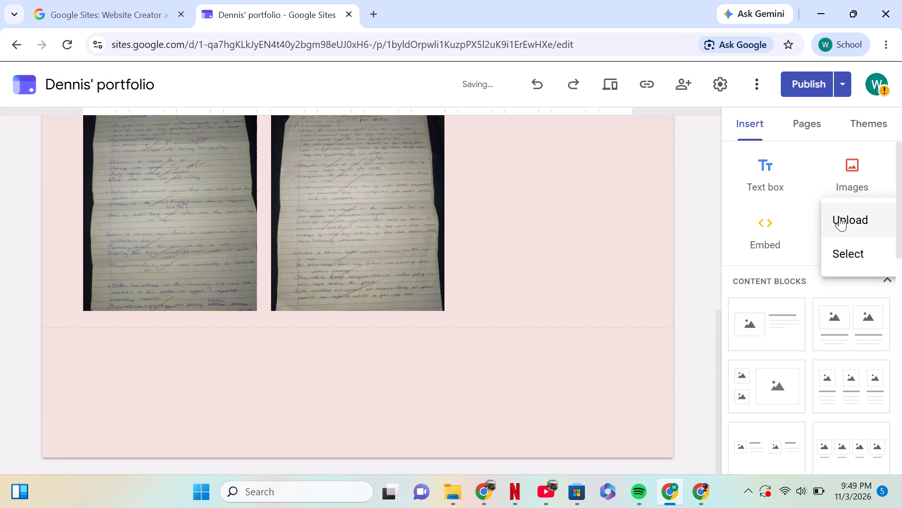
left_click(840, 217)
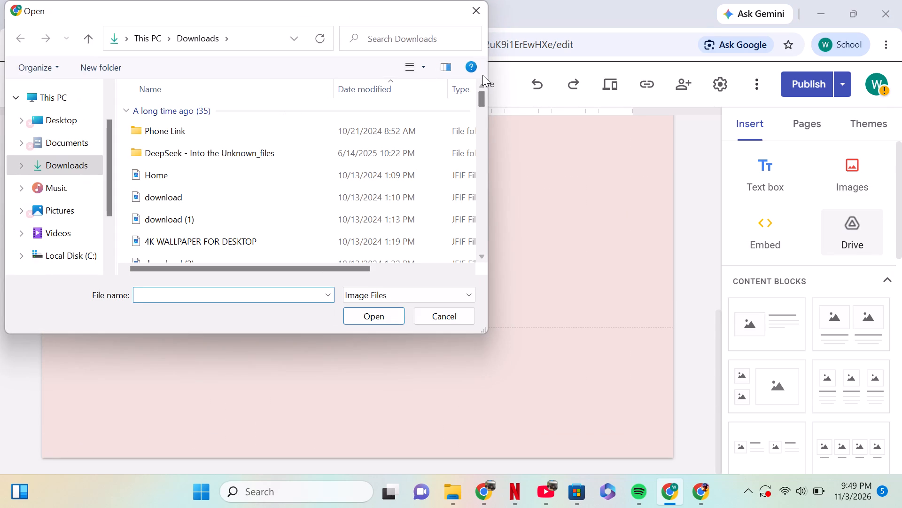
left_click_drag(482, 105, 478, 248)
double_click(381, 251)
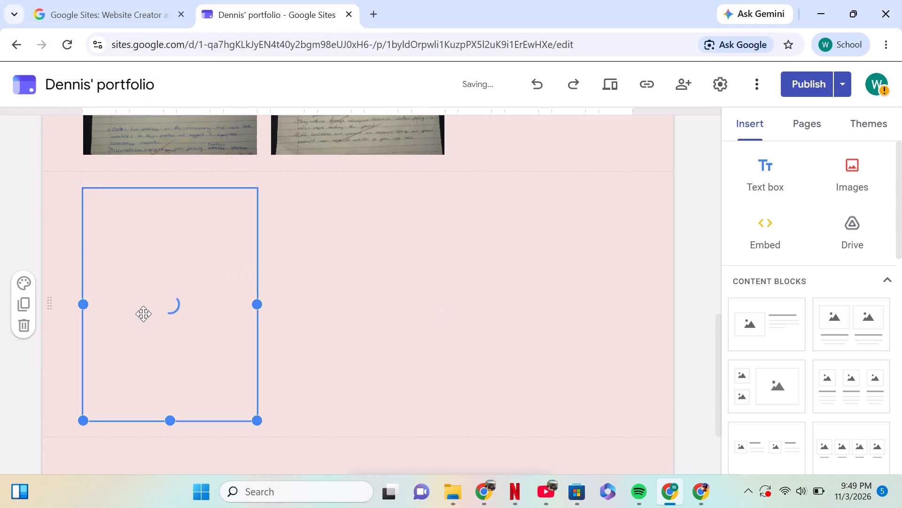
left_click_drag(141, 314, 543, 419)
left_click_drag(722, 265, 716, 270)
left_click_drag(716, 270, 718, 327)
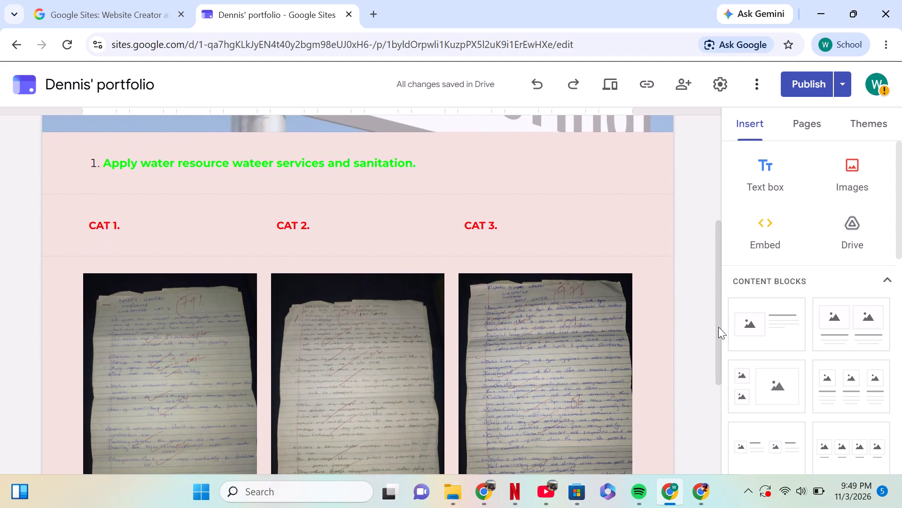
left_click_drag(718, 322, 710, 379)
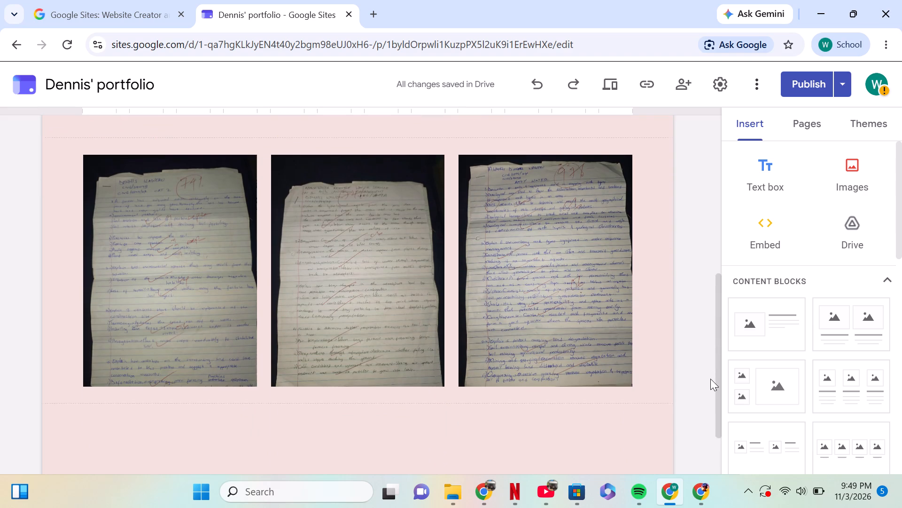
left_click_drag(710, 379, 710, 381)
Rearrange the image row: second image under CAT 3., first image under CAT 2., and third image under CAT 1.
left_click_drag(528, 304, 501, 485)
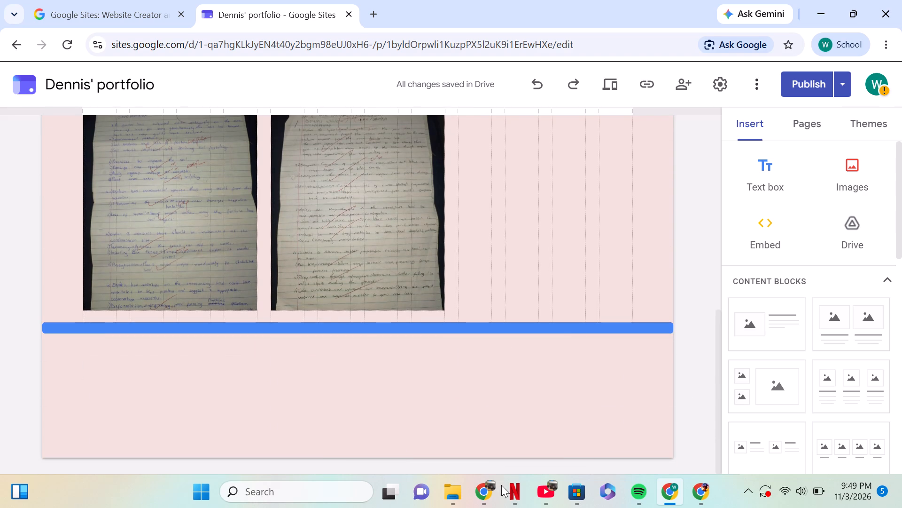
left_click_drag(501, 485, 506, 372)
left_click_drag(391, 133, 524, 197)
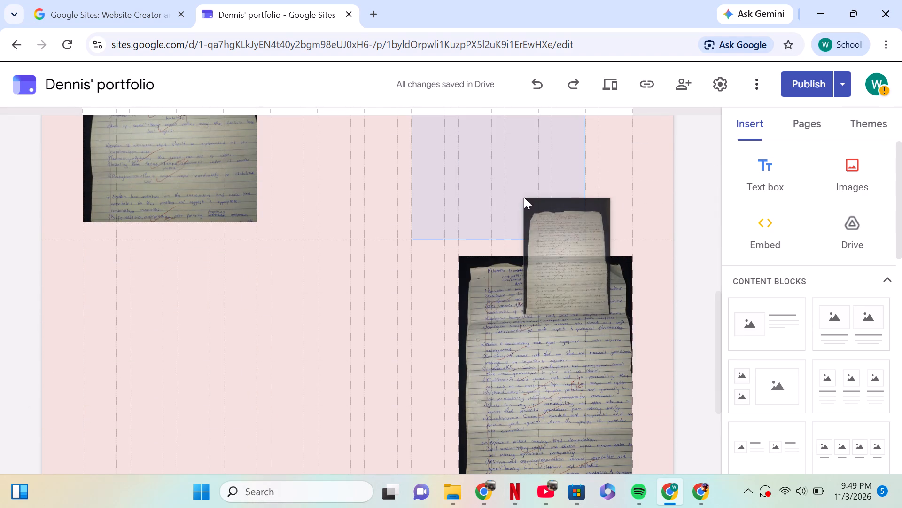
left_click_drag(524, 197, 556, 179)
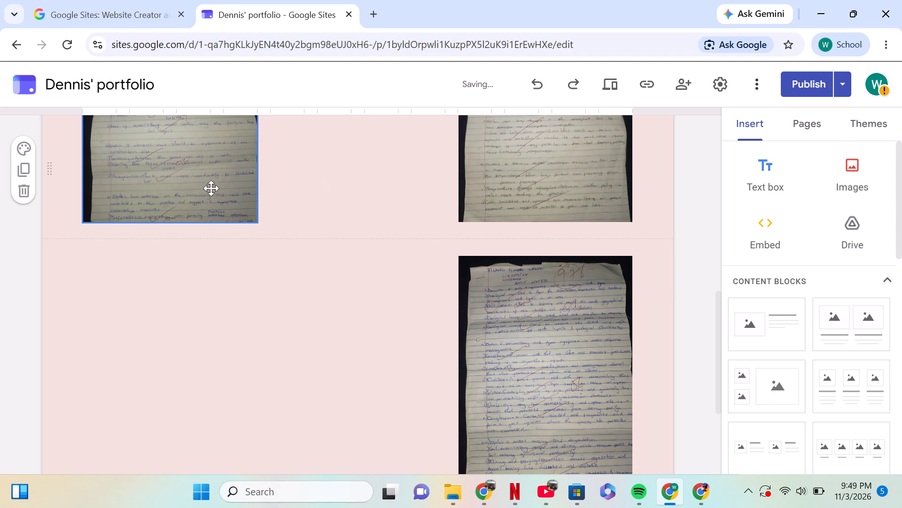
left_click_drag(201, 187, 341, 178)
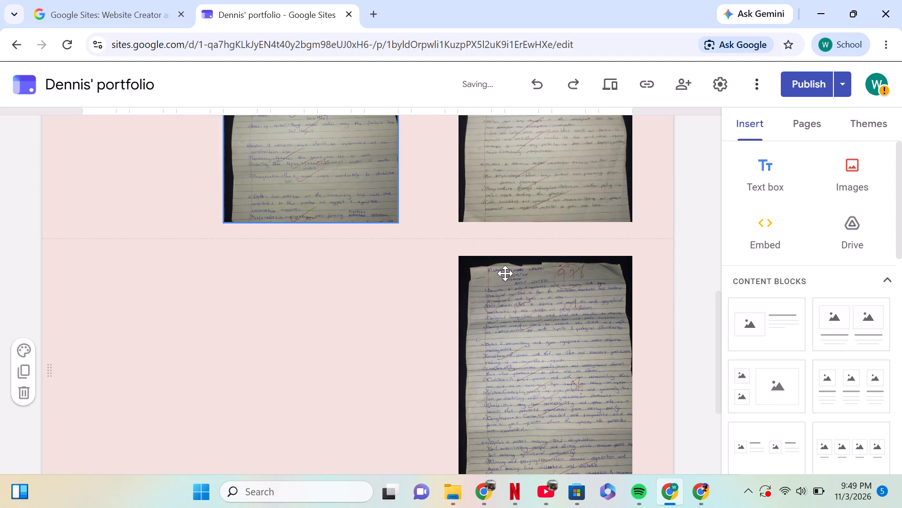
left_click_drag(352, 196, 378, 159)
left_click_drag(504, 326, 84, 158)
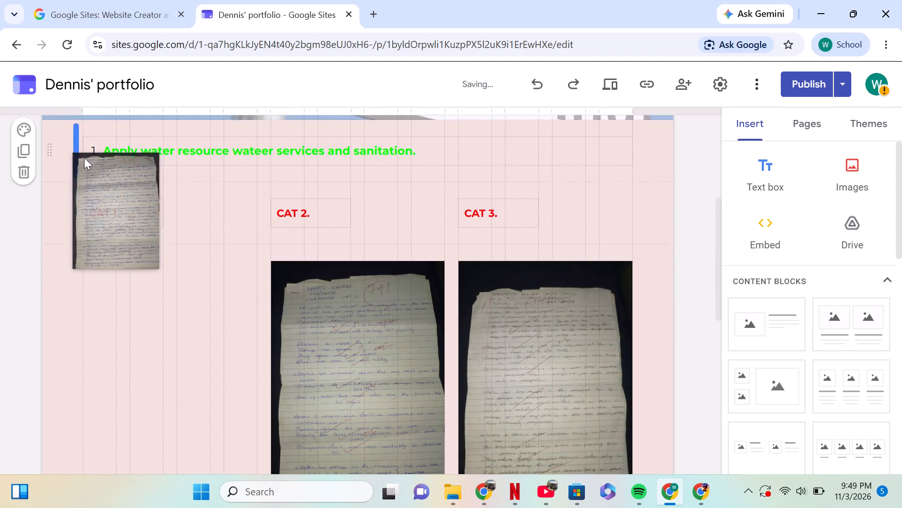
left_click_drag(84, 158, 72, 352)
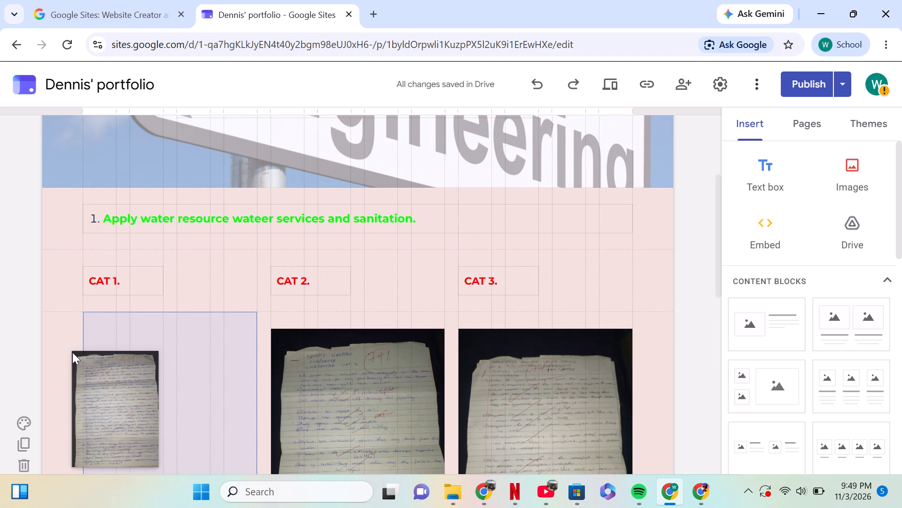
left_click_drag(72, 352, 72, 353)
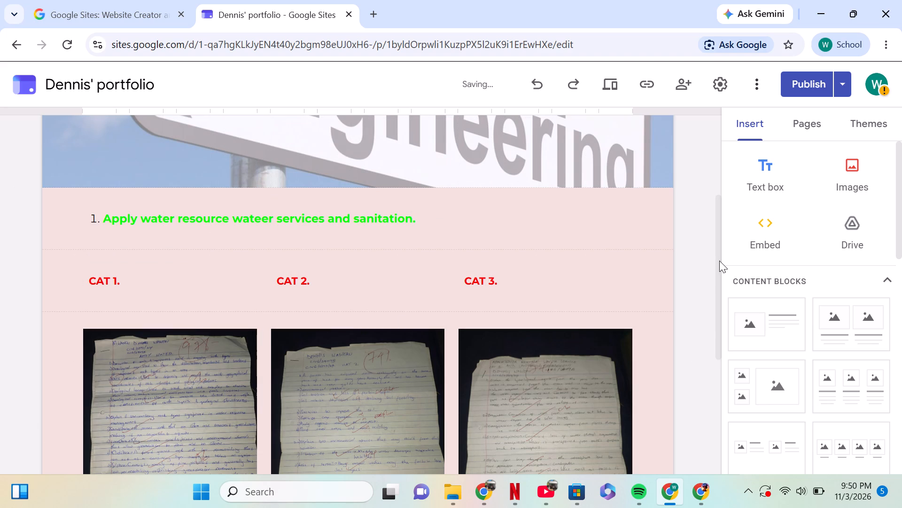
Add a text box in a new section beneath the row of images and enter "2." in it.
left_click(765, 186)
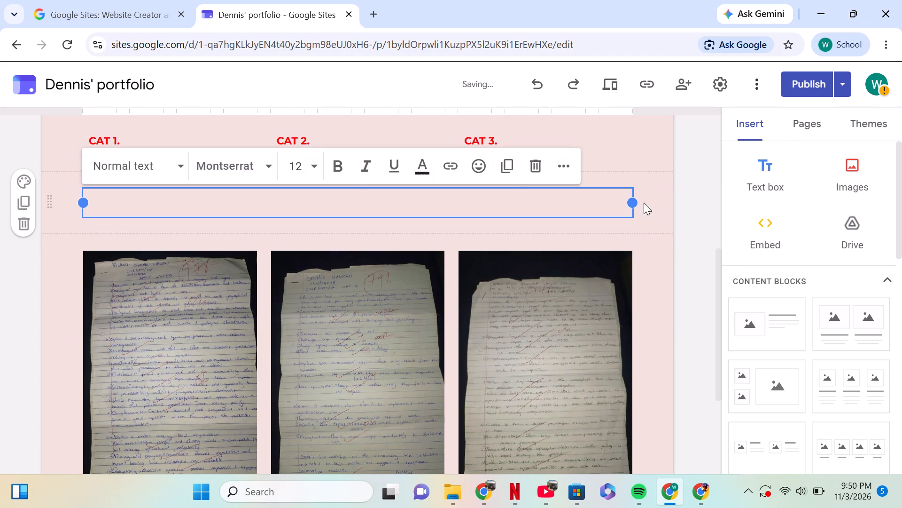
left_click(533, 160)
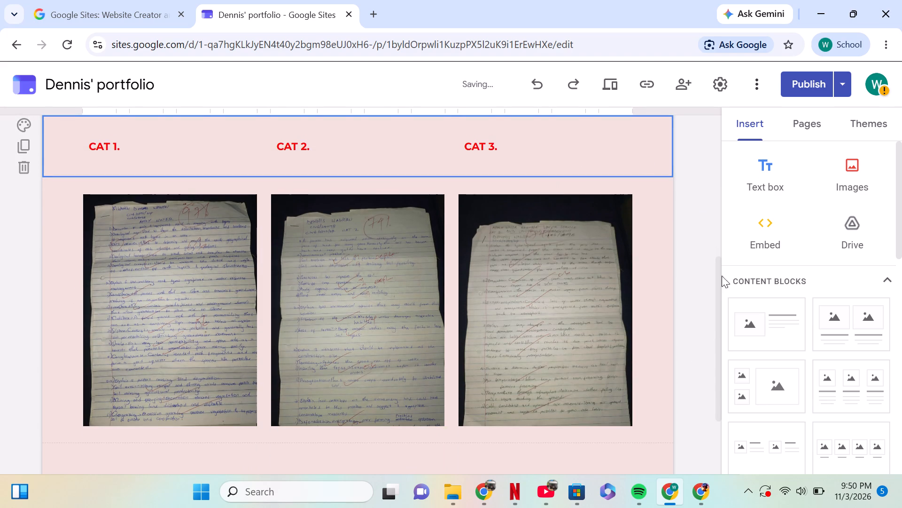
left_click(660, 280)
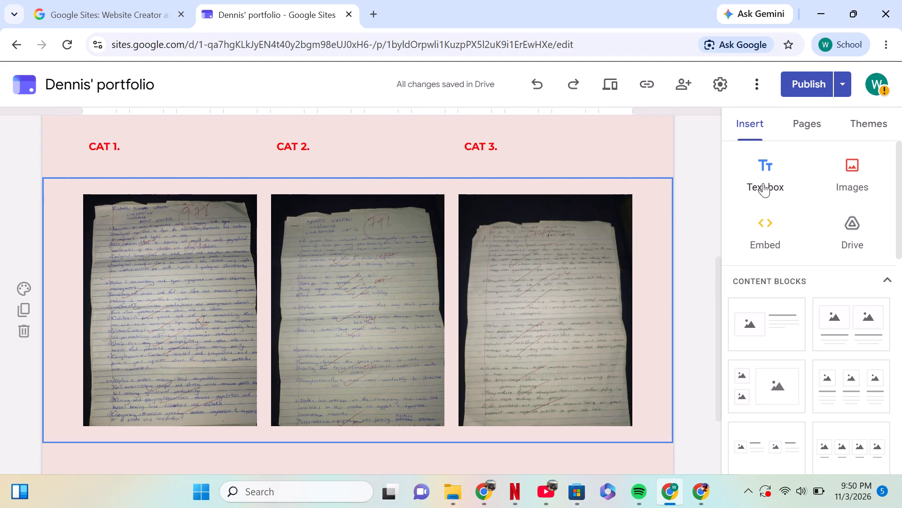
left_click(766, 180)
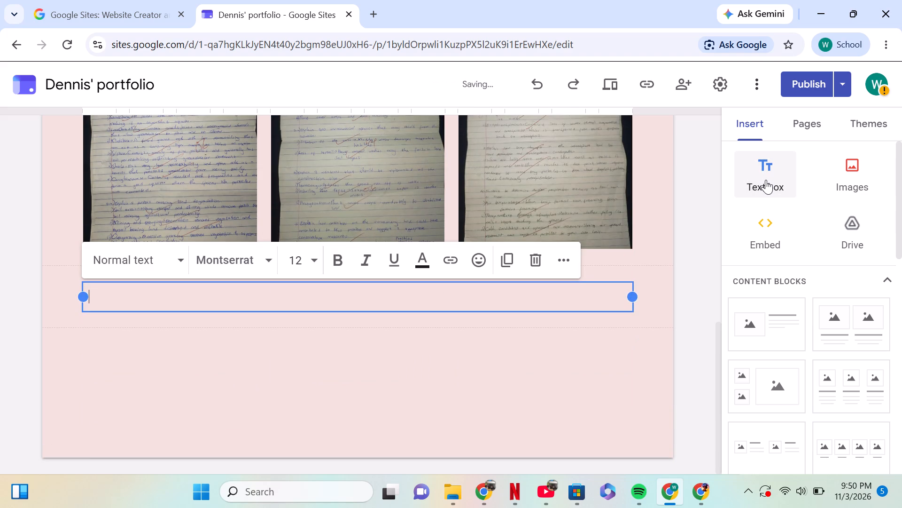
type("2.")
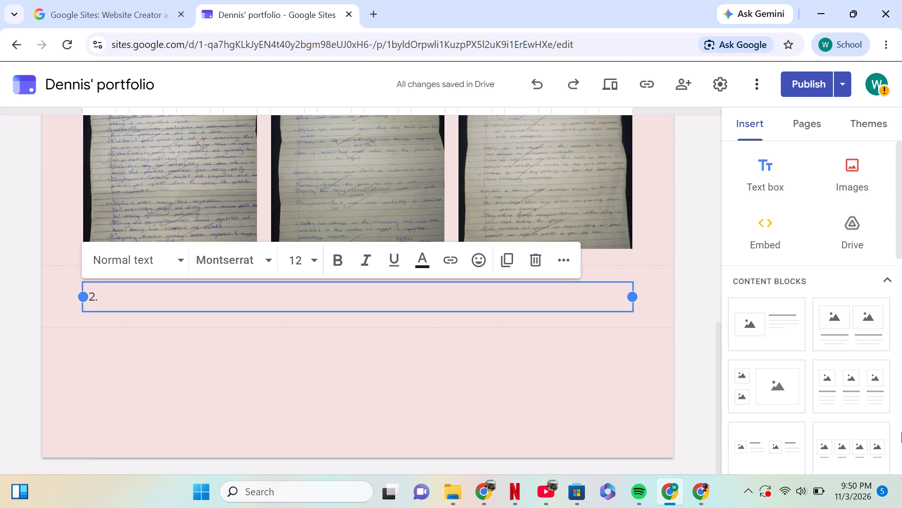
Switch to the 2025 perfomance site and copy the green unit 3 title "Manage civil rngineerig projects.".
left_click(711, 497)
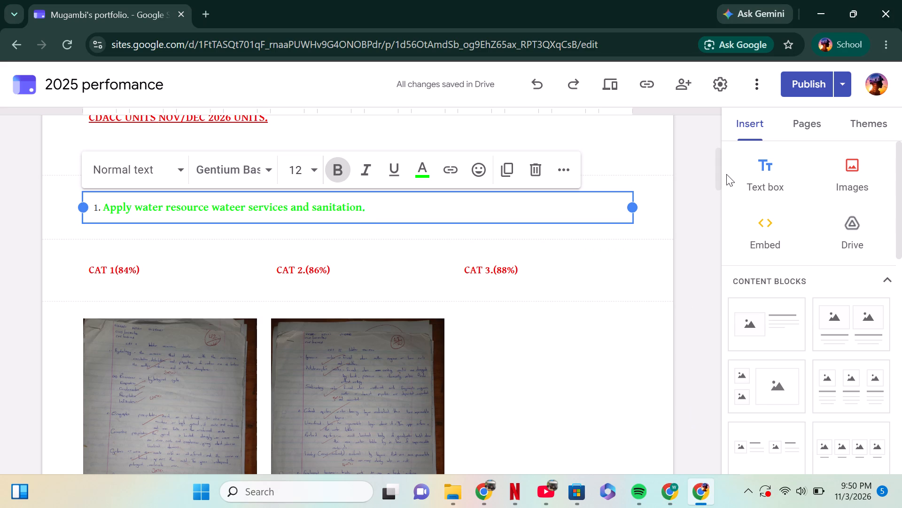
left_click_drag(718, 163, 721, 206)
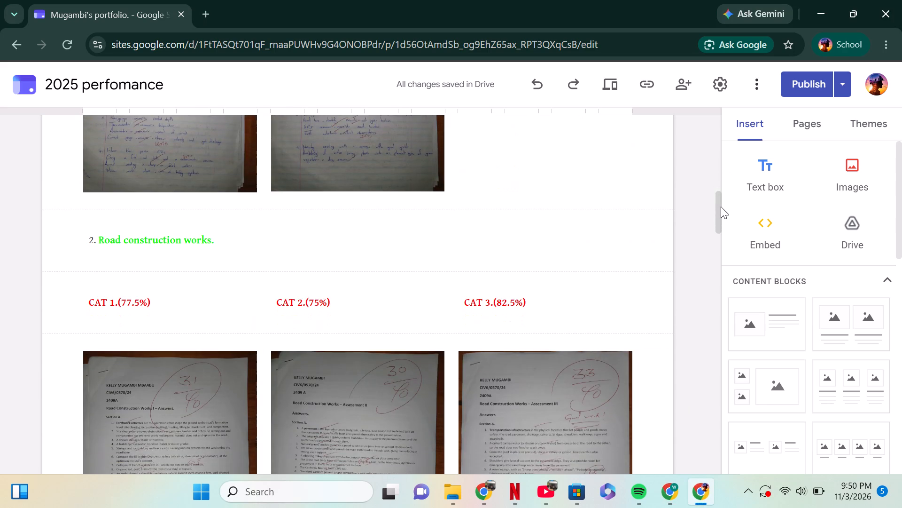
left_click_drag(721, 206, 724, 268)
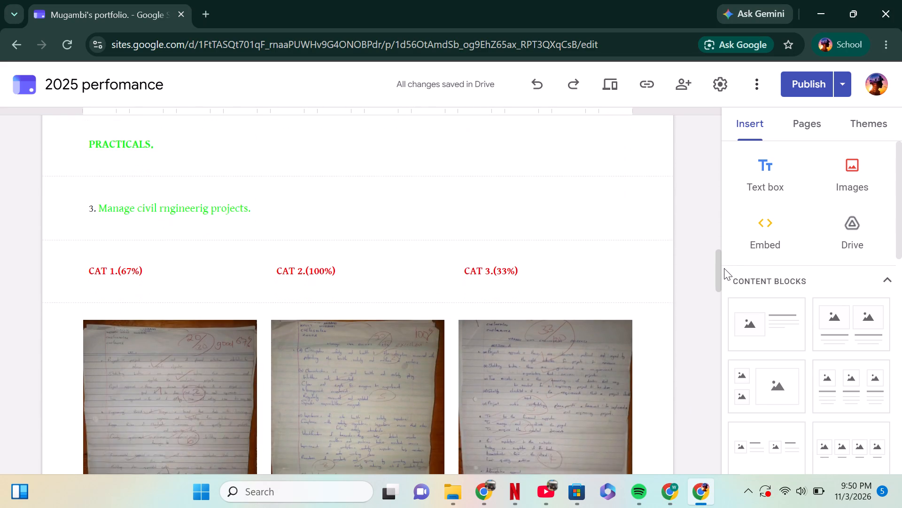
left_click_drag(724, 268, 721, 264)
left_click(685, 234)
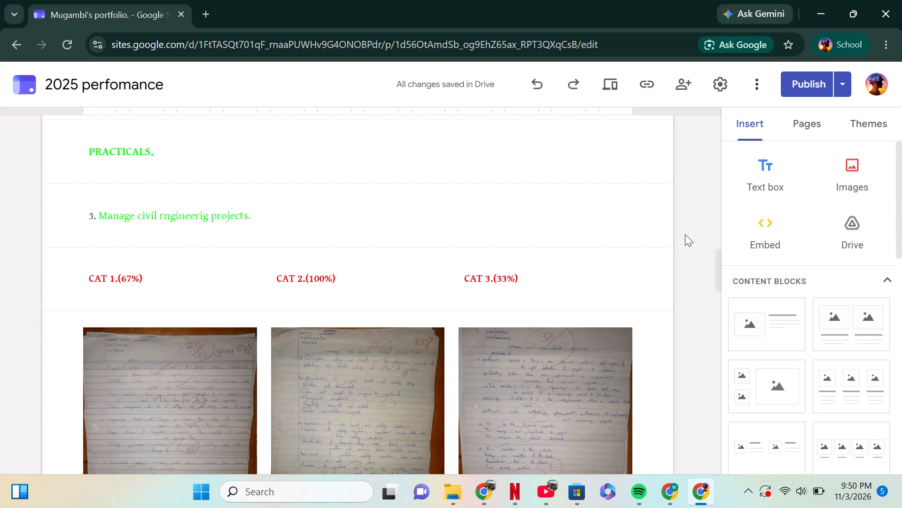
left_click_drag(260, 212, 201, 209)
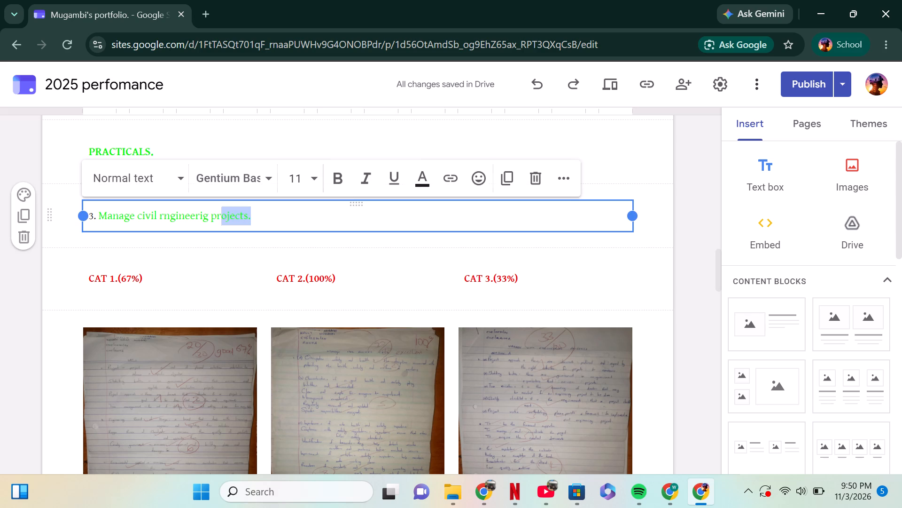
left_click_drag(201, 209, 97, 217)
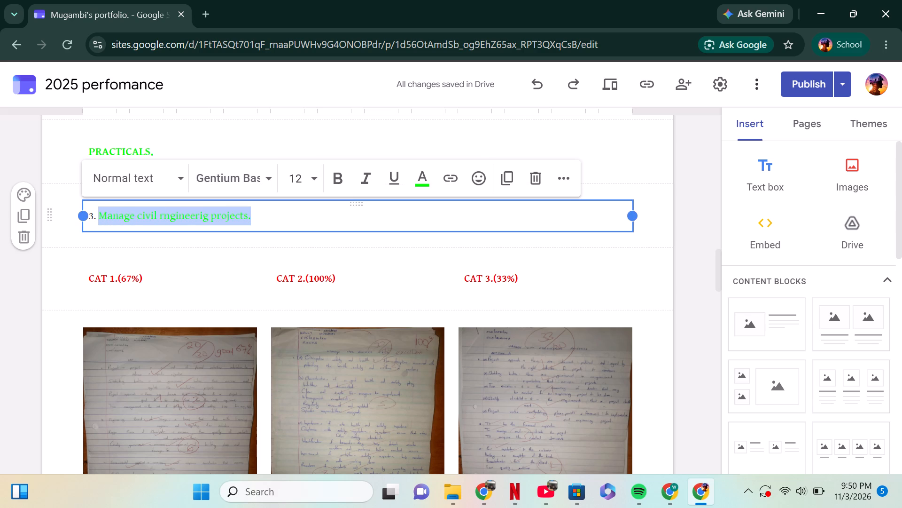
key("ctrl+c")
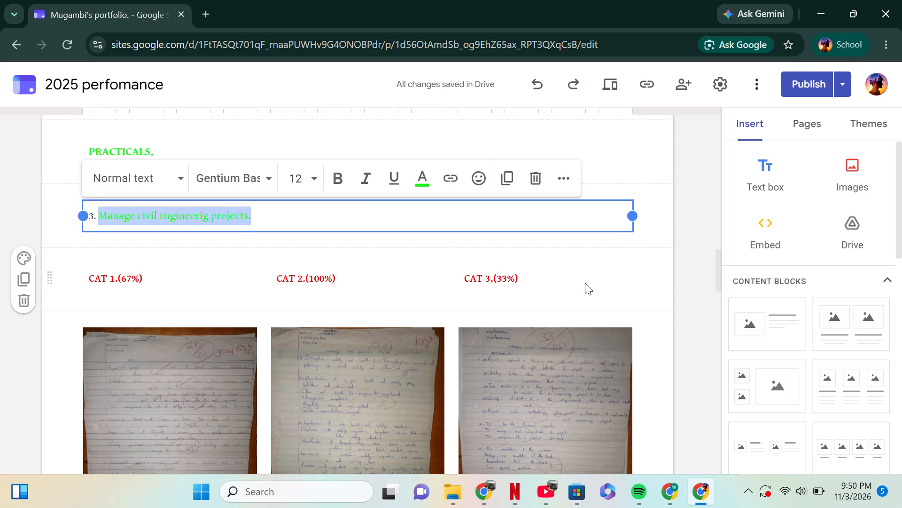
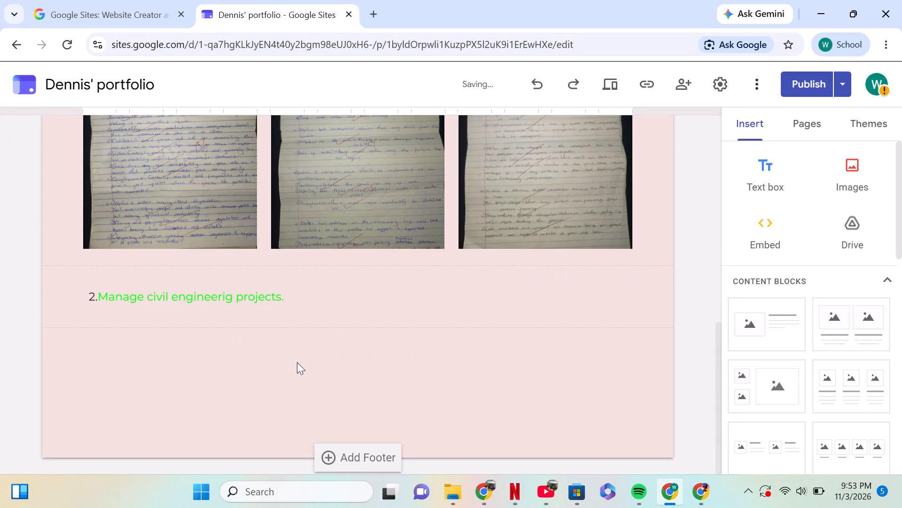
Switch to the 2025 perfomance site and correct the unit 3 title's spelling to "Manage civil engineering projects.".
left_click(704, 490)
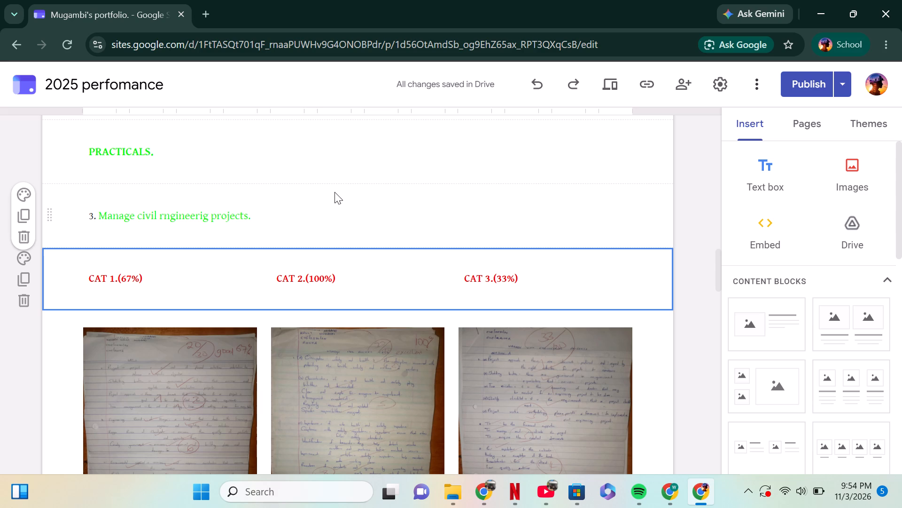
left_click(165, 215)
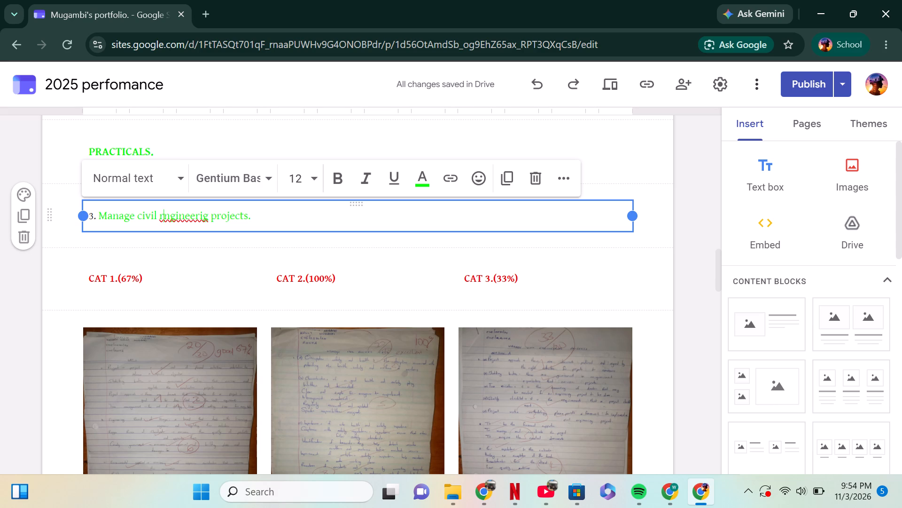
key("BackSpace")
key("e")
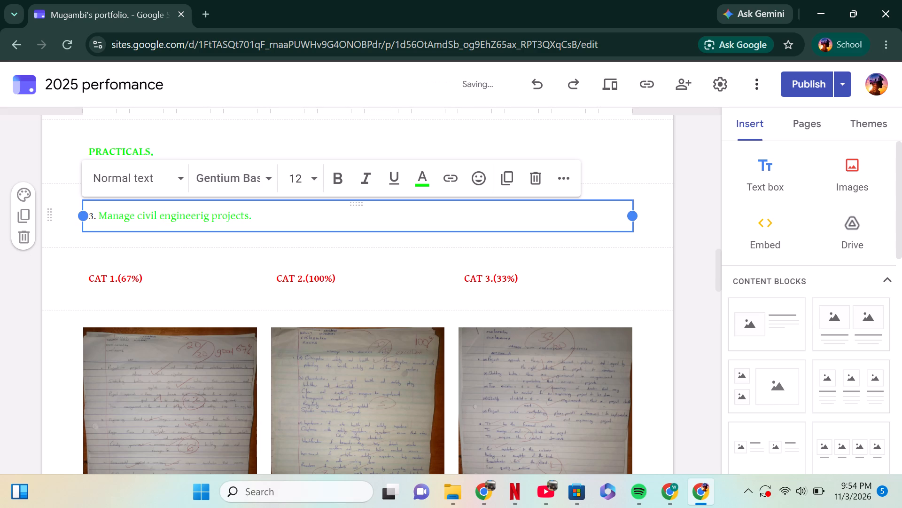
left_click(250, 212)
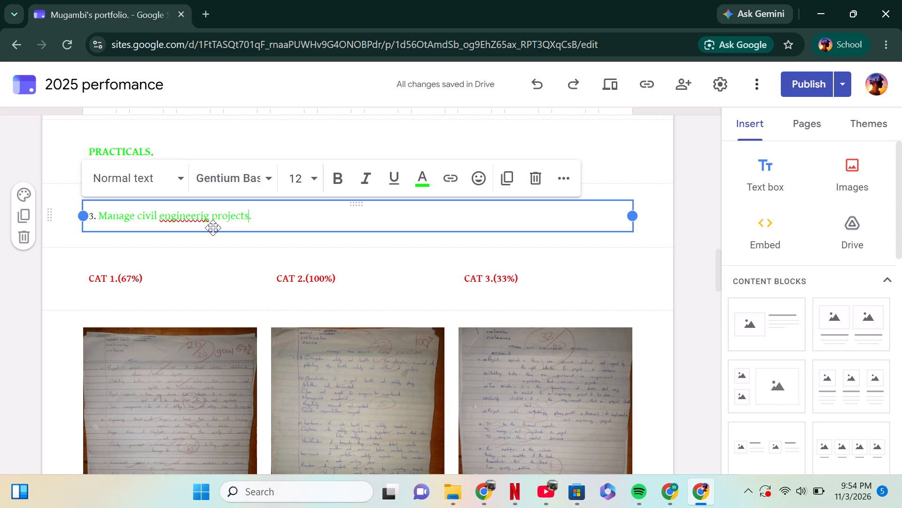
left_click(206, 254)
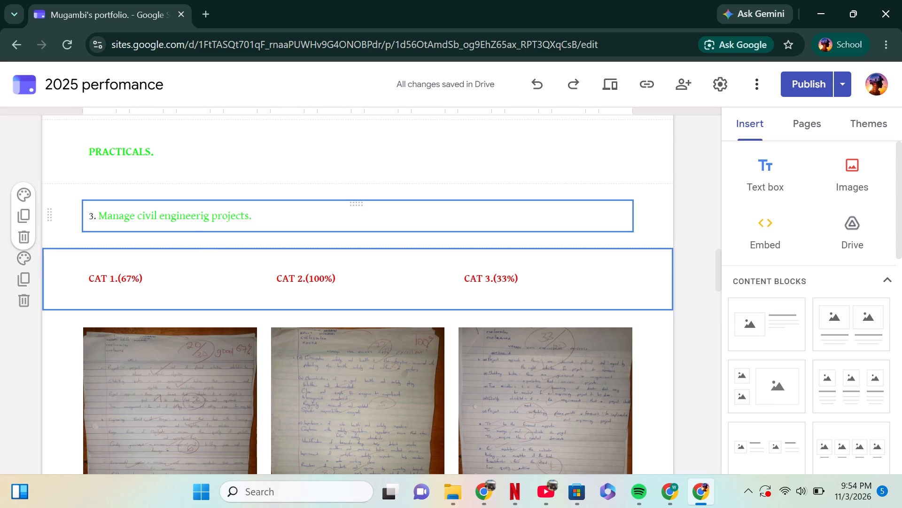
left_click_drag(201, 217, 212, 216)
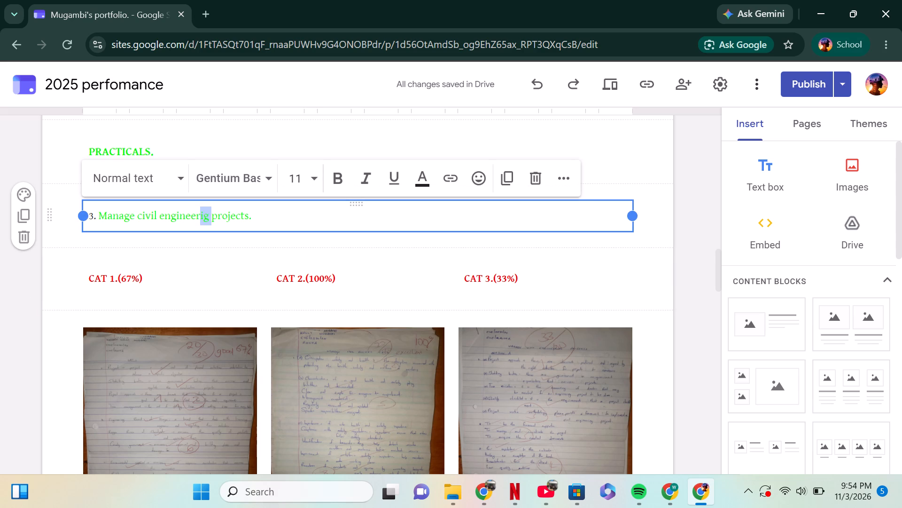
left_click_drag(212, 216, 214, 216)
left_click(214, 216)
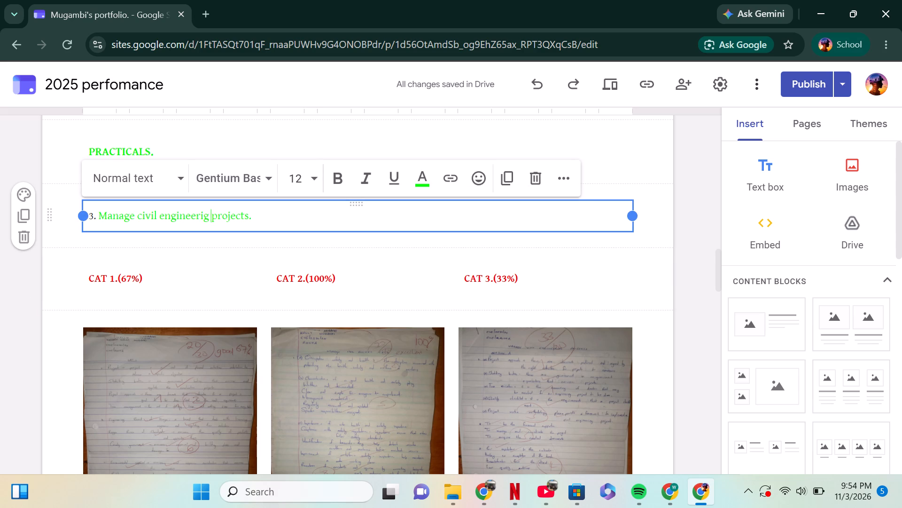
left_click(203, 217)
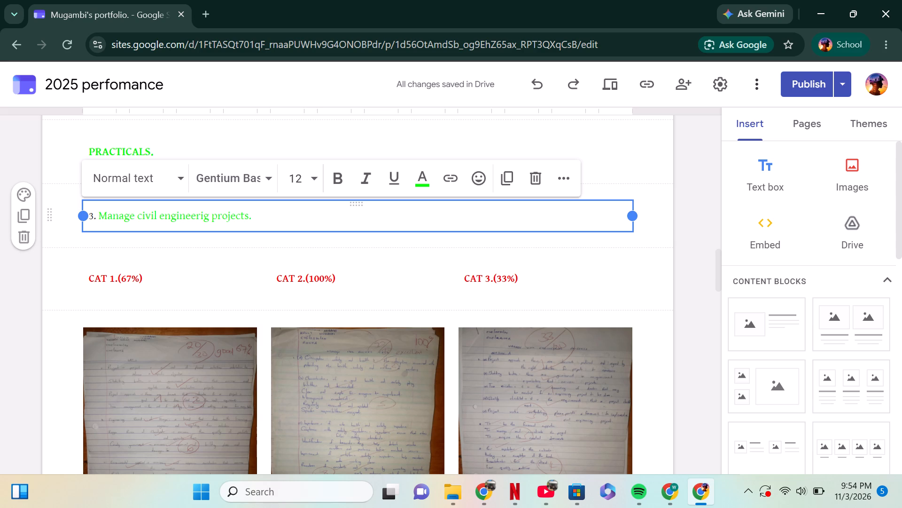
key("n")
left_click(288, 209)
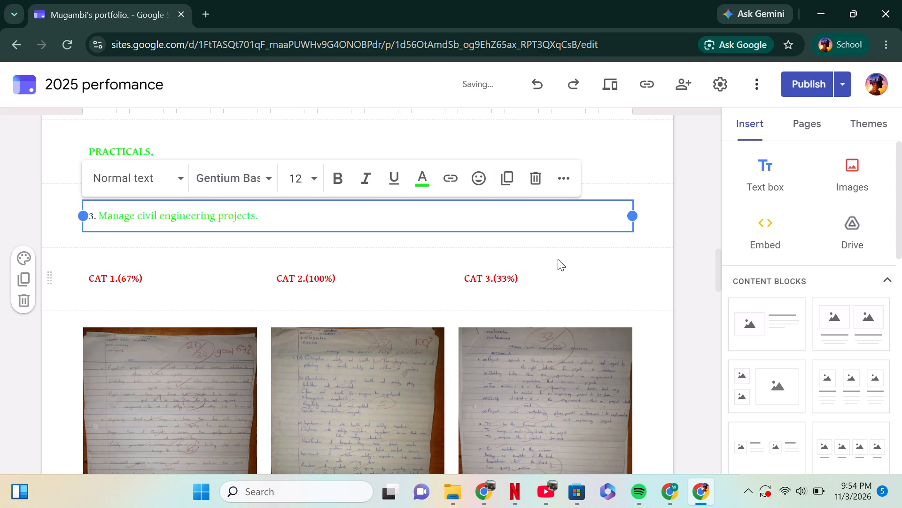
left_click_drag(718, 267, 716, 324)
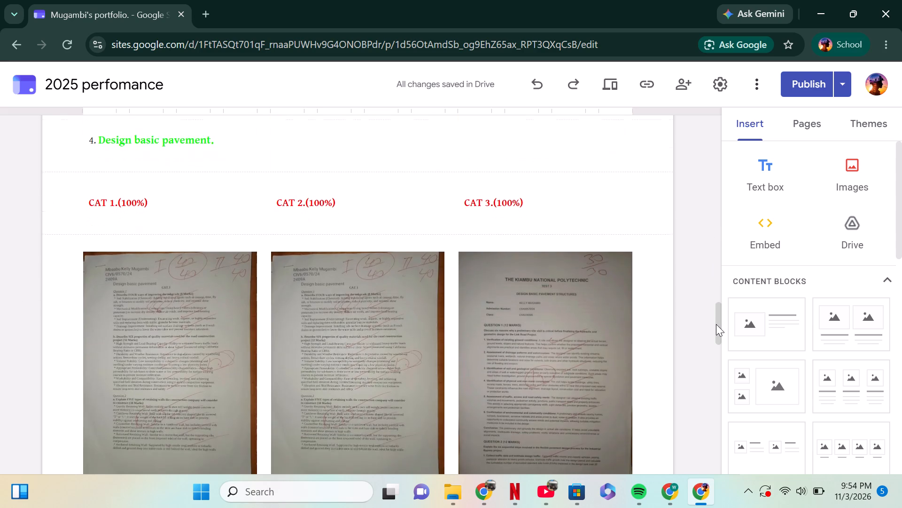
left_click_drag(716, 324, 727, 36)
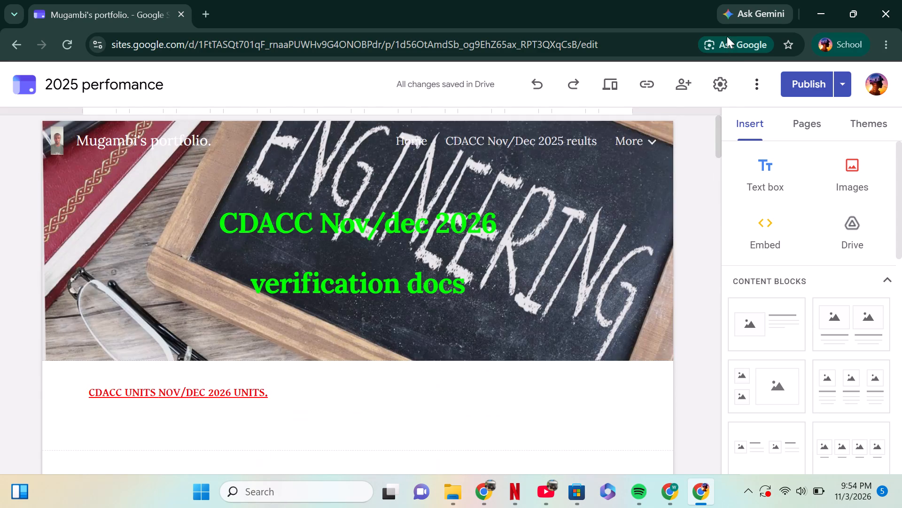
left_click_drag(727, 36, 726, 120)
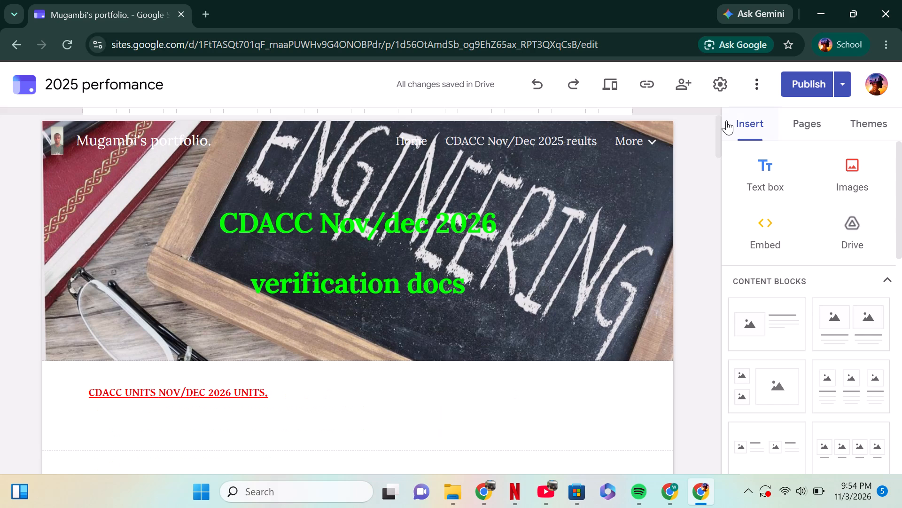
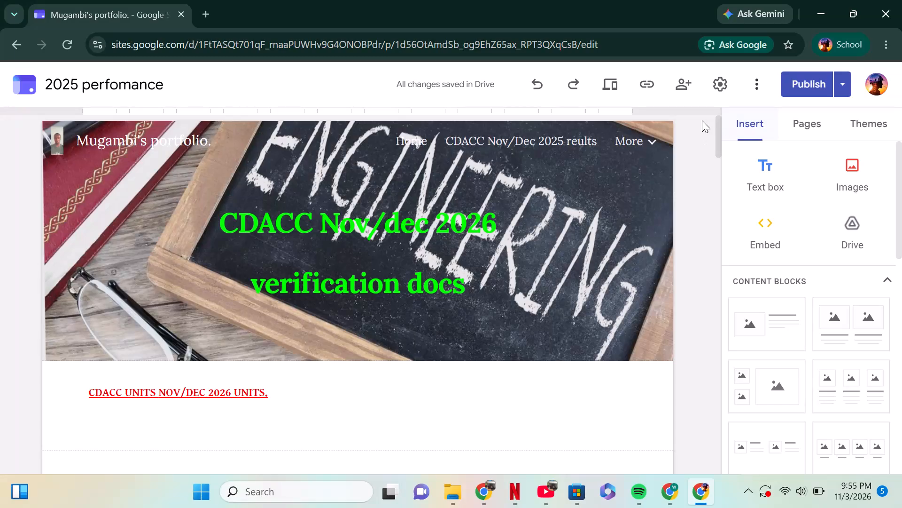
Review the CDACC Nov/Dec 2026 page from the header through the unit 1 and unit 2 CAT labels and images.
left_click_drag(718, 132, 705, 213)
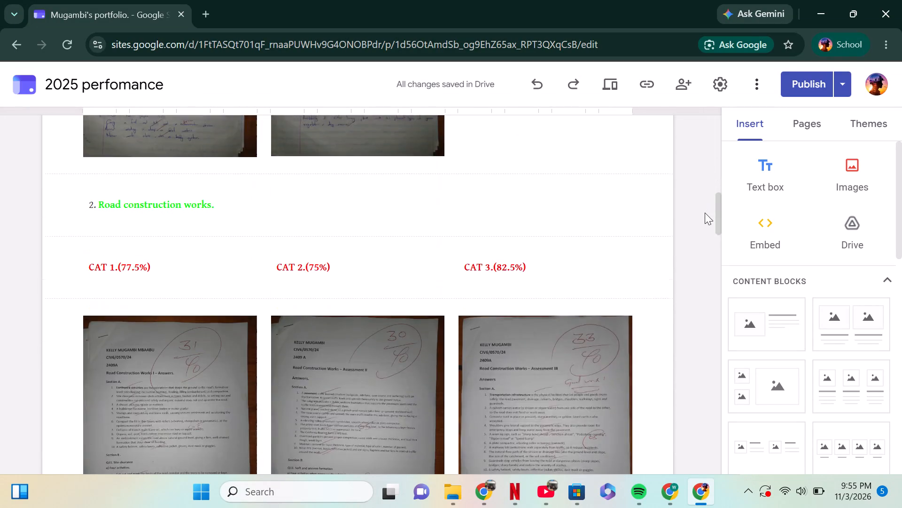
left_click_drag(705, 213, 743, 145)
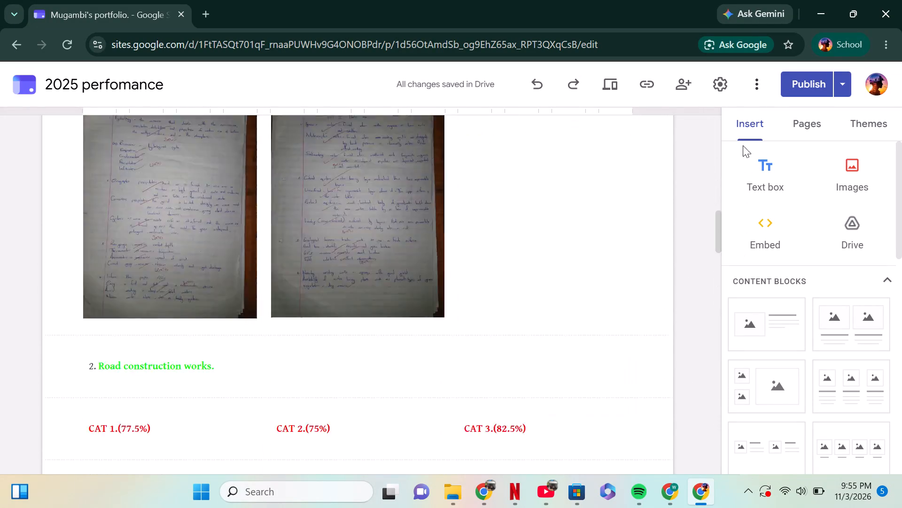
left_click_drag(743, 145, 736, 106)
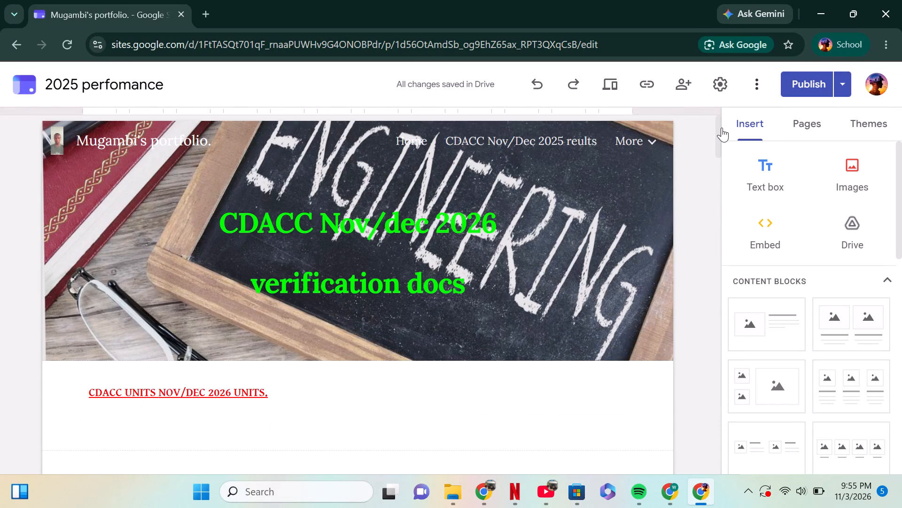
left_click_drag(720, 134, 715, 174)
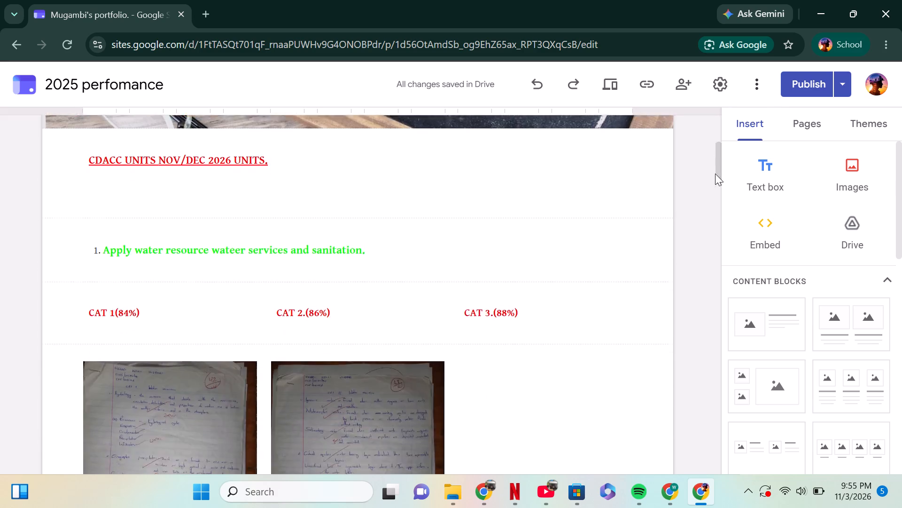
left_click_drag(715, 174, 752, 214)
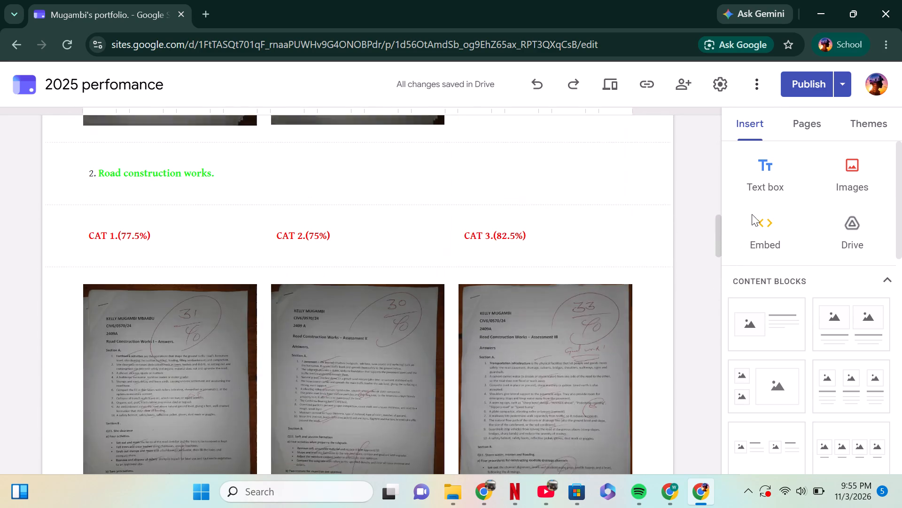
left_click_drag(752, 214, 756, 205)
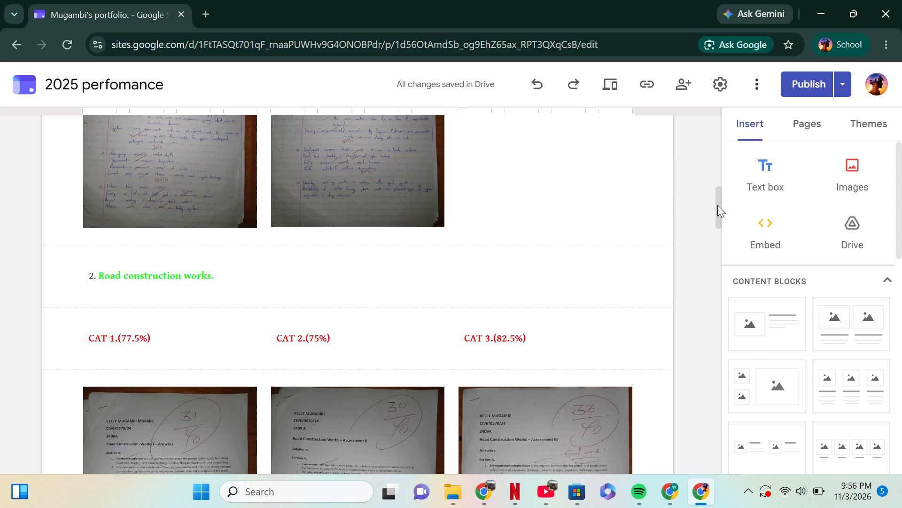
left_click_drag(717, 205, 719, 189)
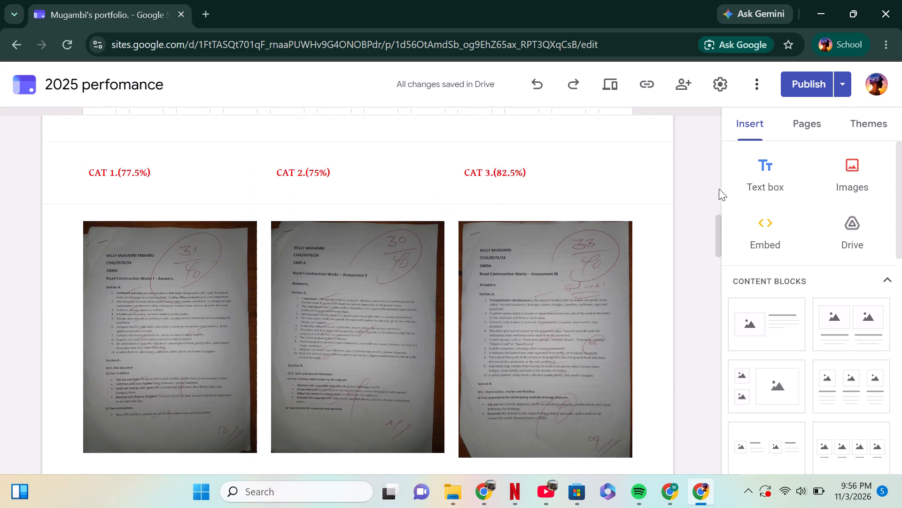
left_click_drag(719, 189, 722, 135)
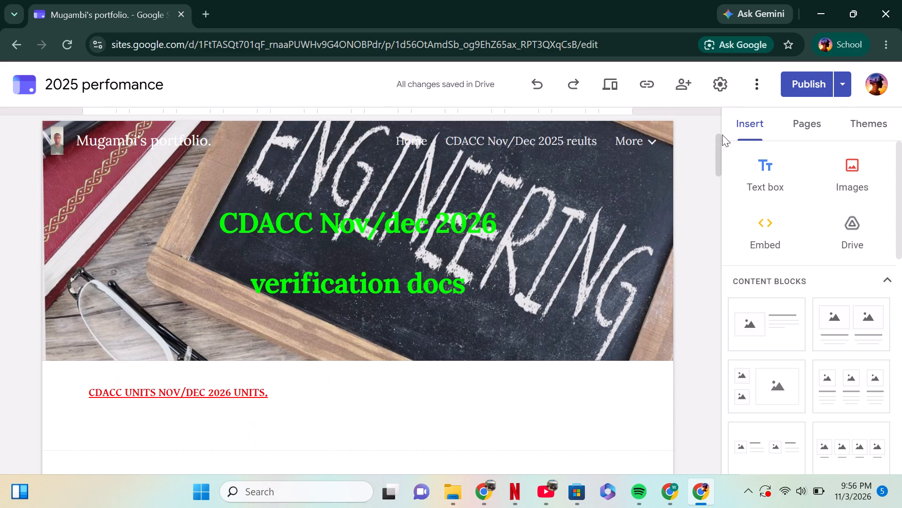
left_click_drag(722, 135, 723, 146)
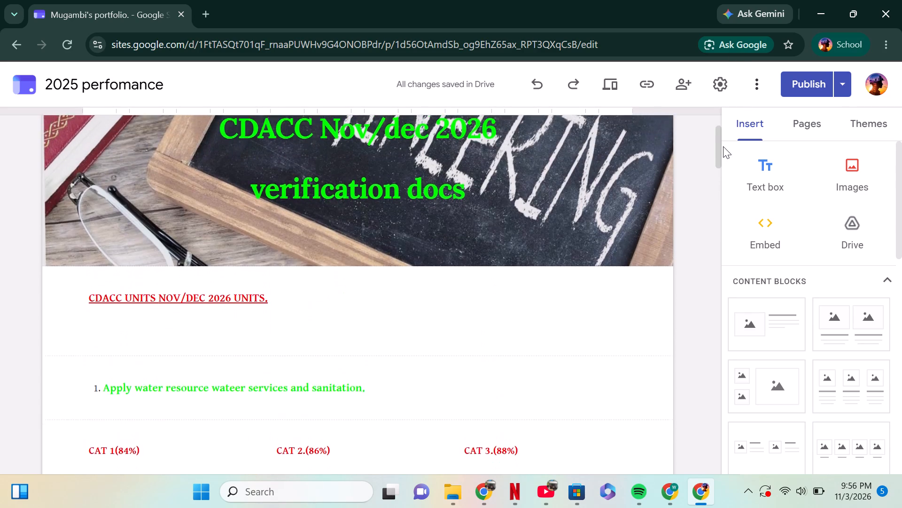
left_click_drag(723, 146, 726, 194)
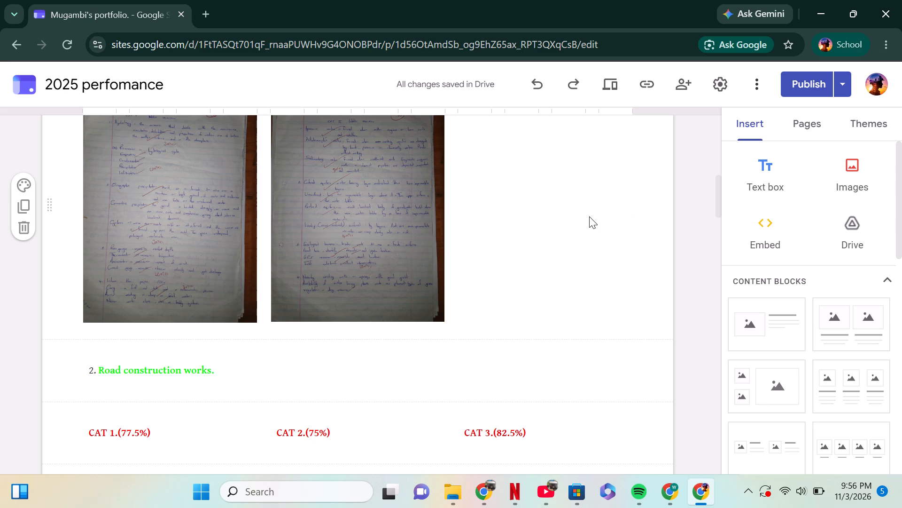
left_click(589, 216)
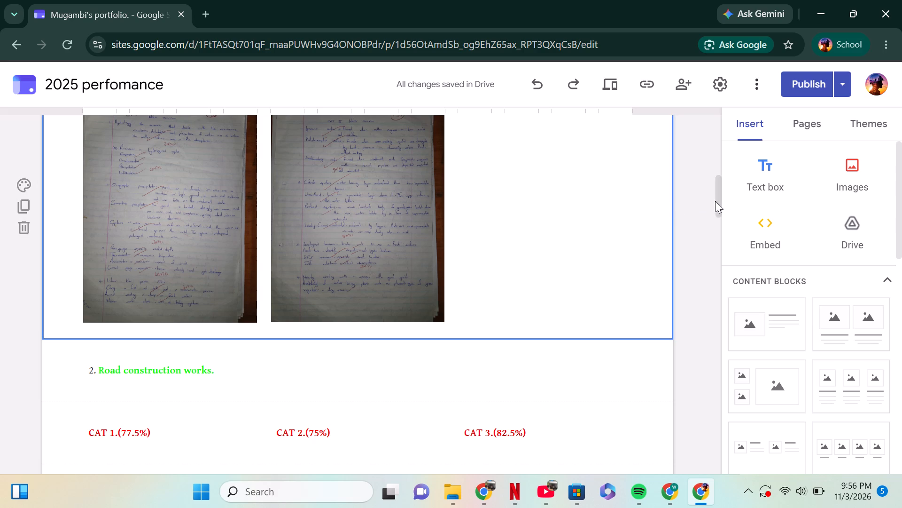
left_click_drag(715, 200, 718, 205)
left_click_drag(718, 205, 717, 250)
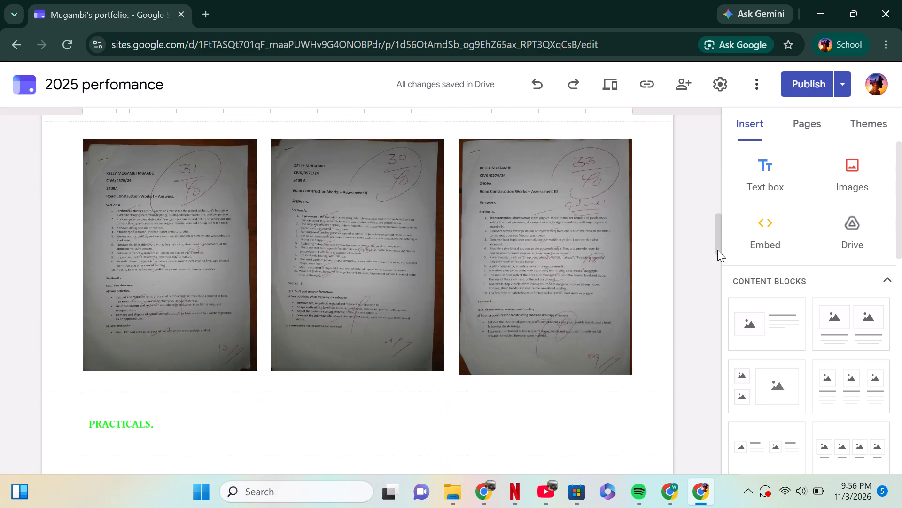
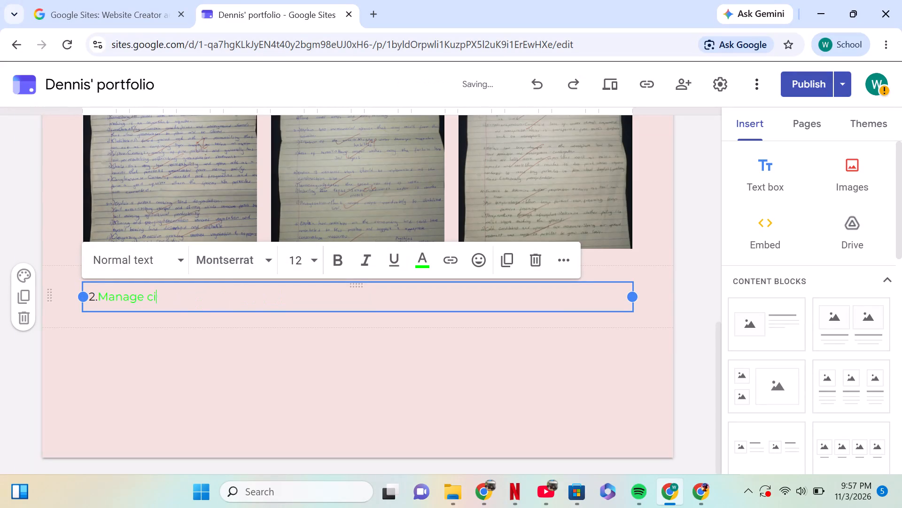
Replace the text of the unit 2 title below the CAT images with "2. Design basic pavement.".
key("BackSpace")
key("BackSpace")
key("BackSpace")
key("BackSpace")
key("BackSpace")
key("BackSpace")
key("BackSpace")
key("BackSpace")
key("BackSpace")
key("BackSpace")
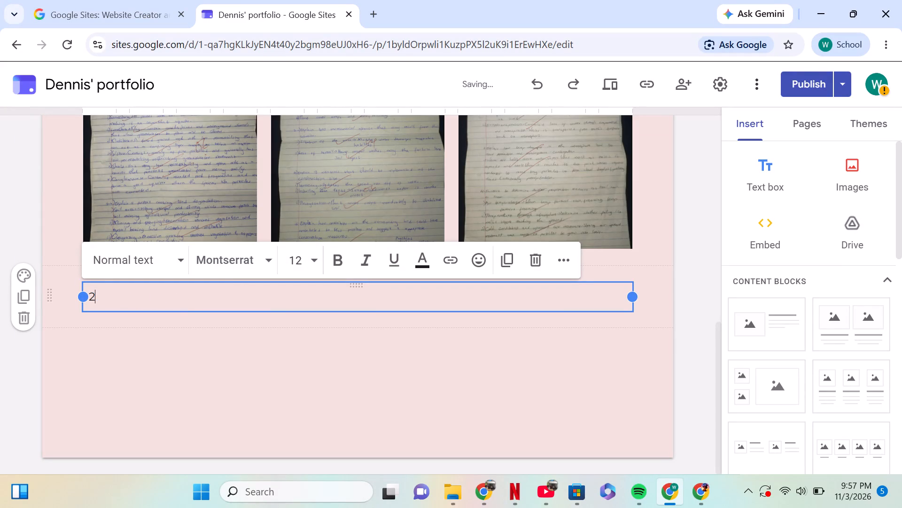
type(".")
key("space")
type("Design basic")
key("space")
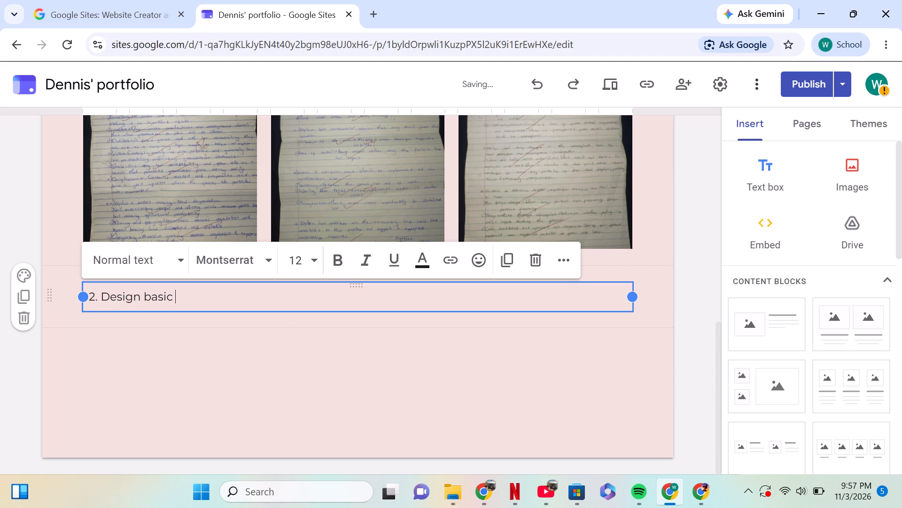
type("pavement")
key("period")
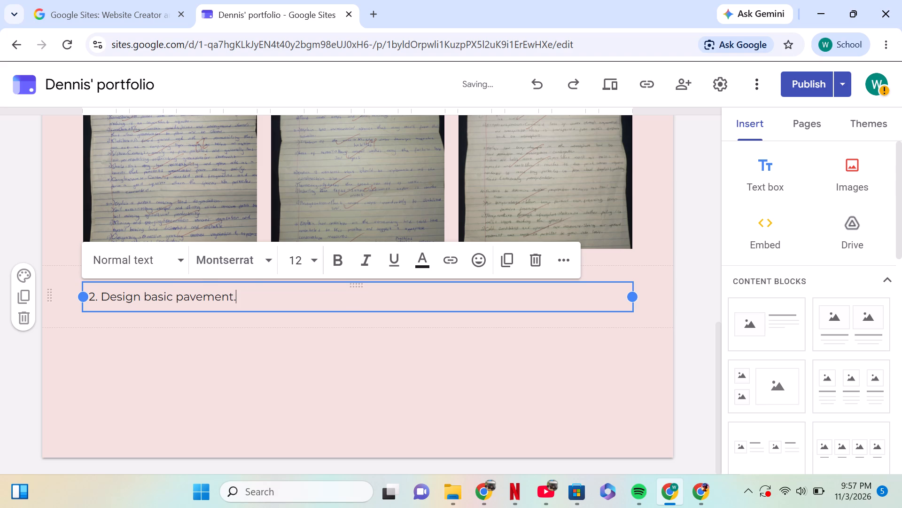
Format the title words "Design basic pavement." in bright green and bold, leaving out the number 2.
left_click_drag(247, 296, 99, 293)
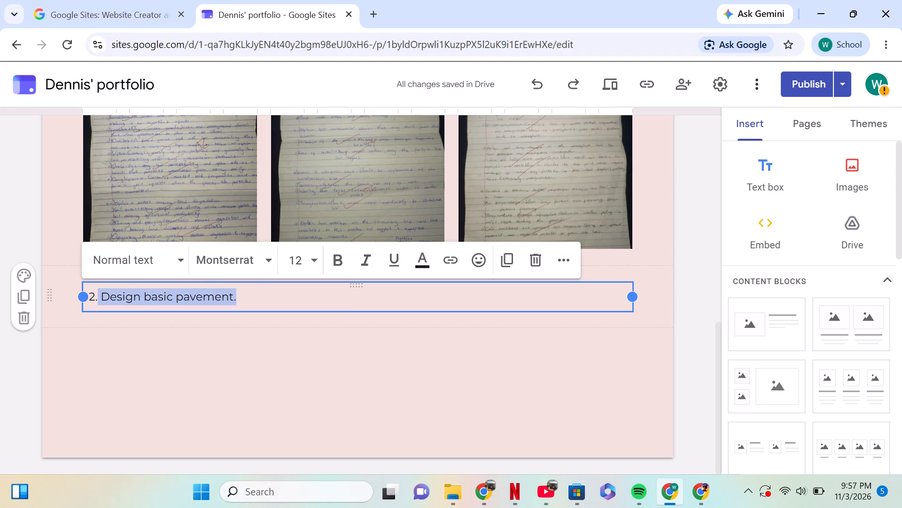
left_click(425, 262)
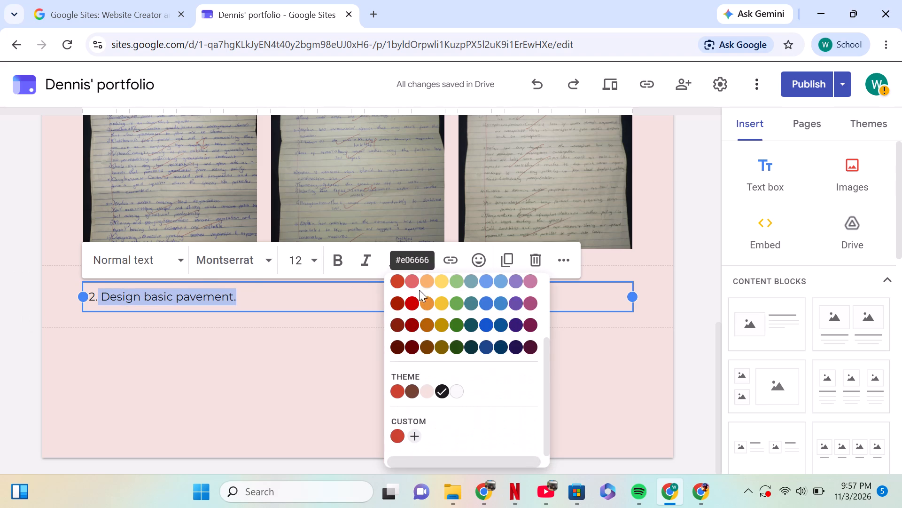
left_click_drag(545, 371, 558, 297)
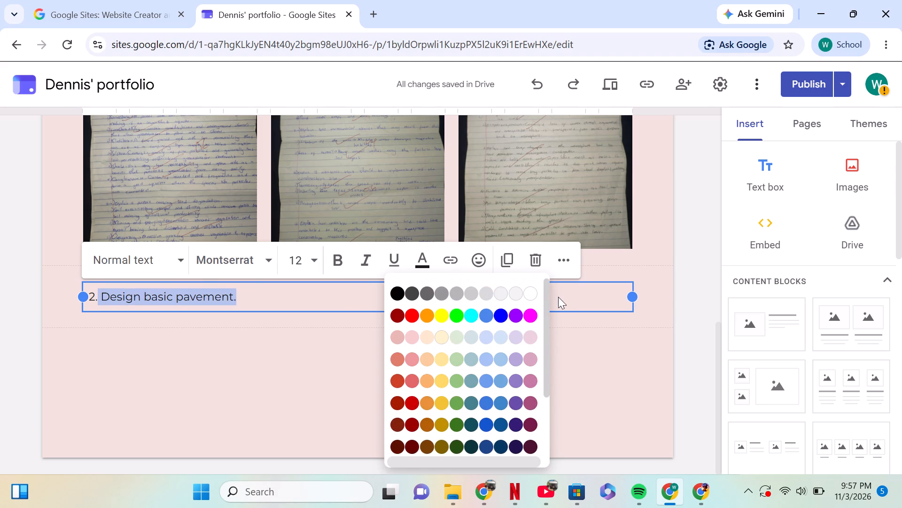
left_click_drag(558, 297, 557, 291)
left_click(461, 310)
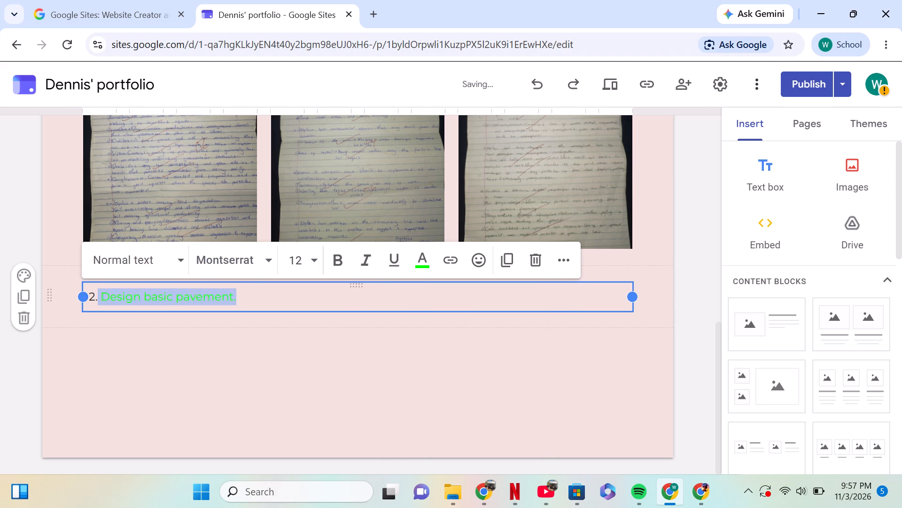
left_click(341, 262)
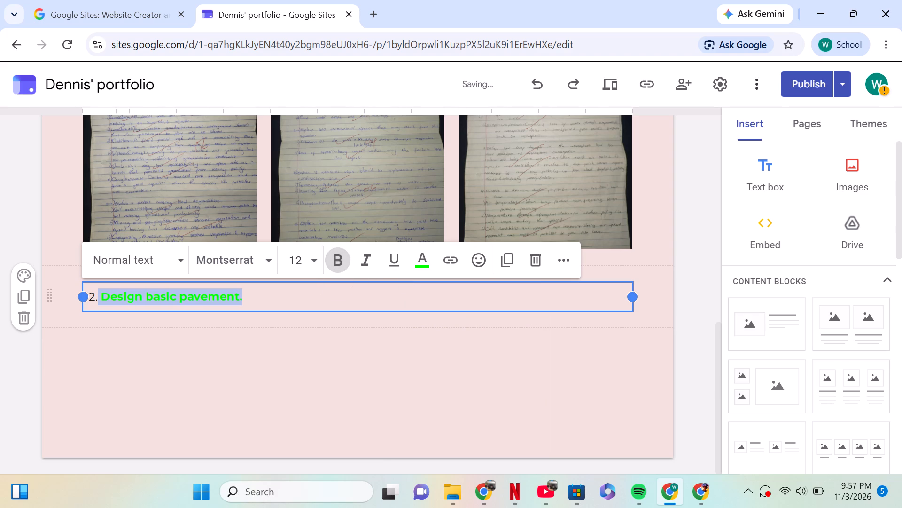
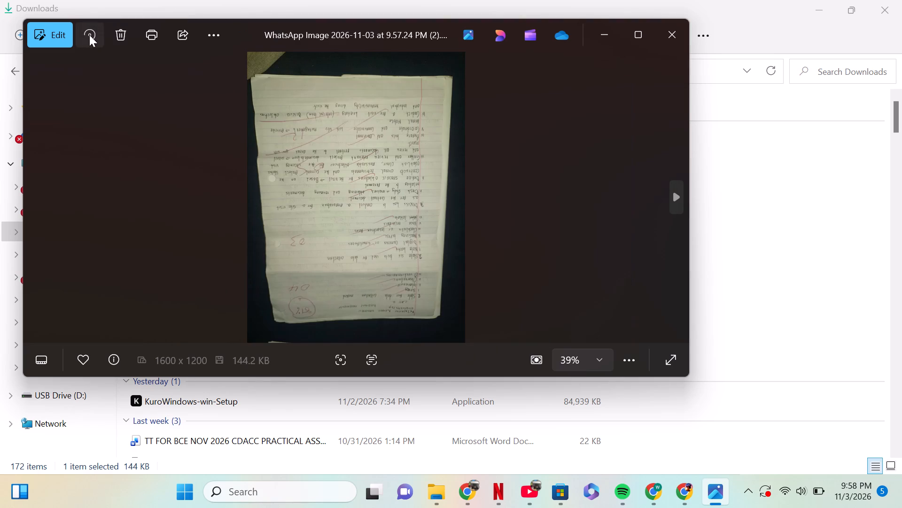
Rotate the WhatsApp photo 9.57.24 PM (2) upright, check the other two 9.57.24 PM photos and close the image viewer.
left_click(89, 35)
key("Right")
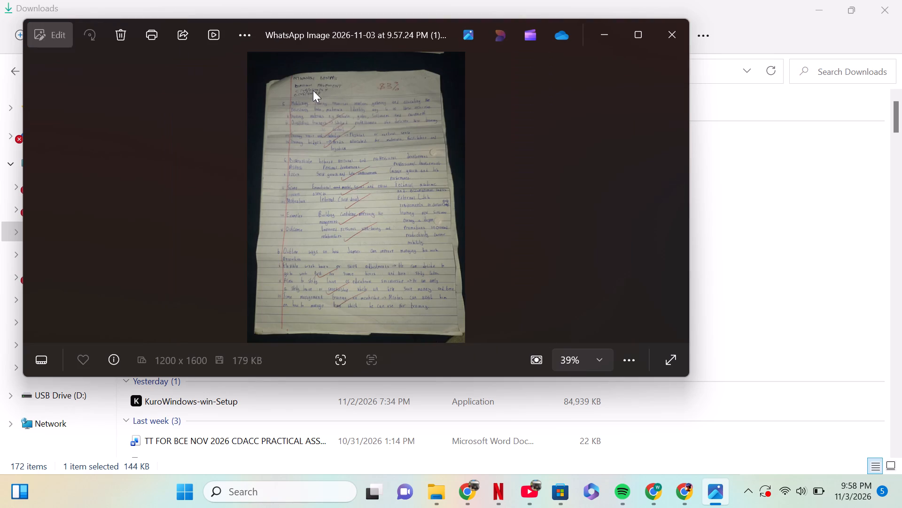
key("Right")
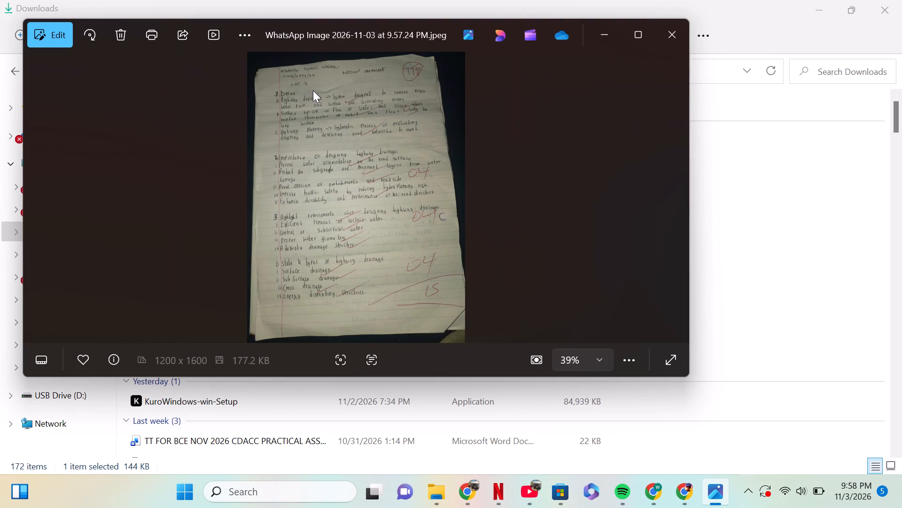
left_click(678, 31)
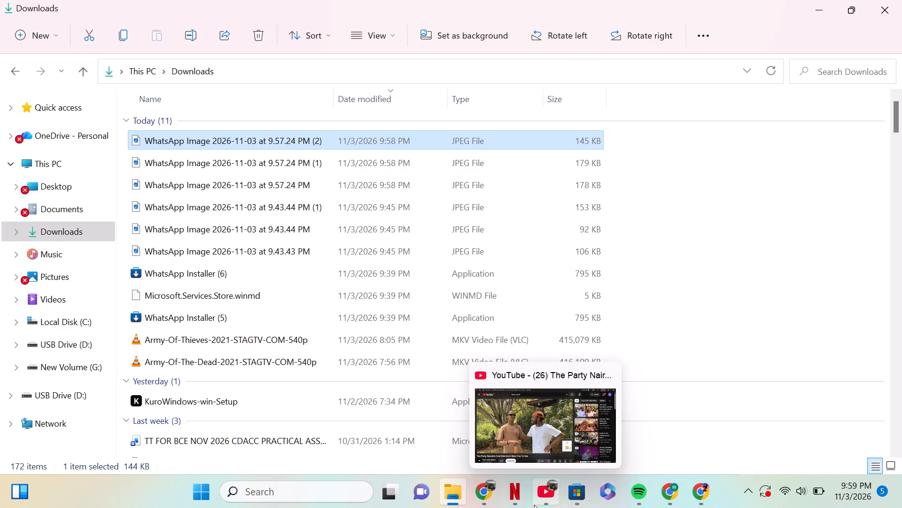
Switch to the portfolio site in Chrome and upload the image 9.57.24 PM (2) below the "Design basic pavement." title.
left_click(667, 494)
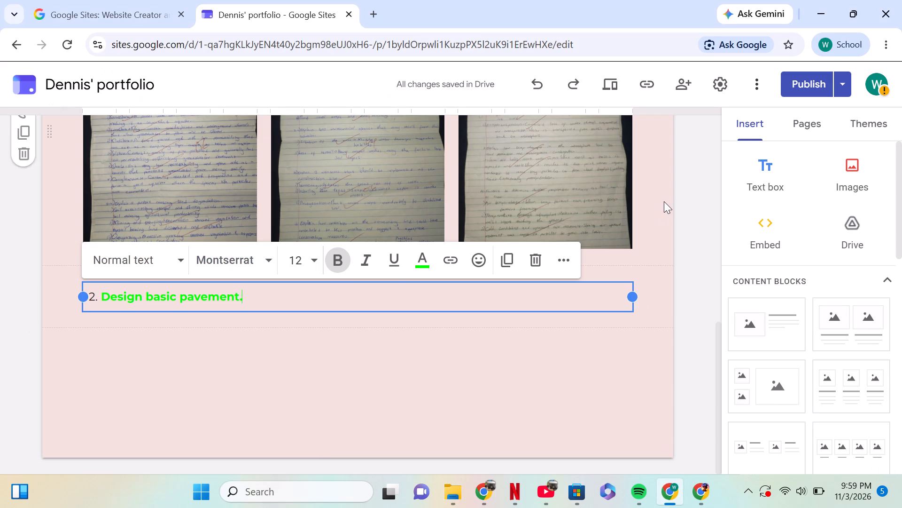
left_click(838, 174)
left_click(840, 222)
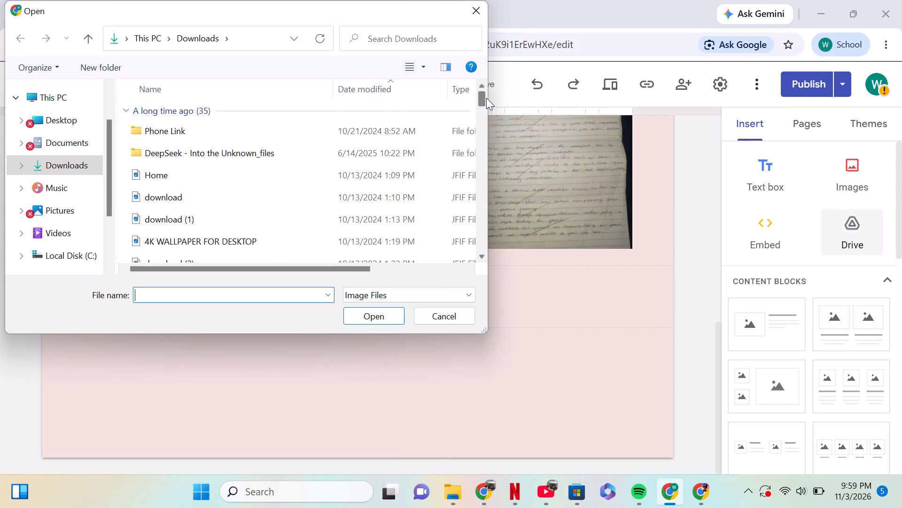
left_click_drag(486, 98, 482, 253)
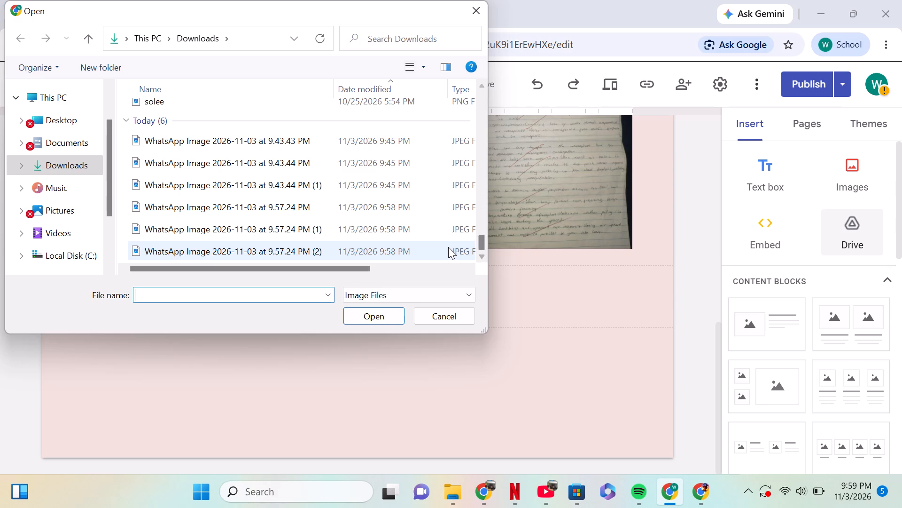
double_click(448, 247)
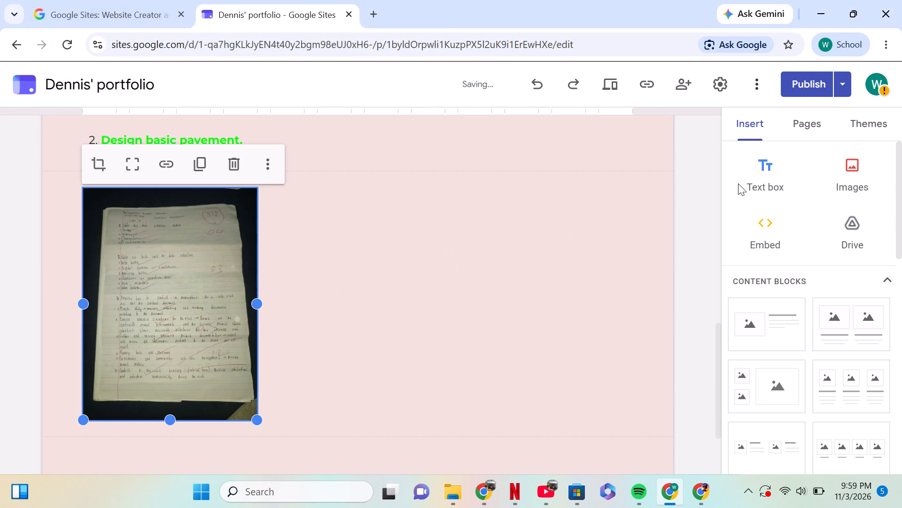
Upload the image 9.57.24 PM (1) and place it in the third column of the first pavement image's row.
left_click(843, 180)
left_click(863, 217)
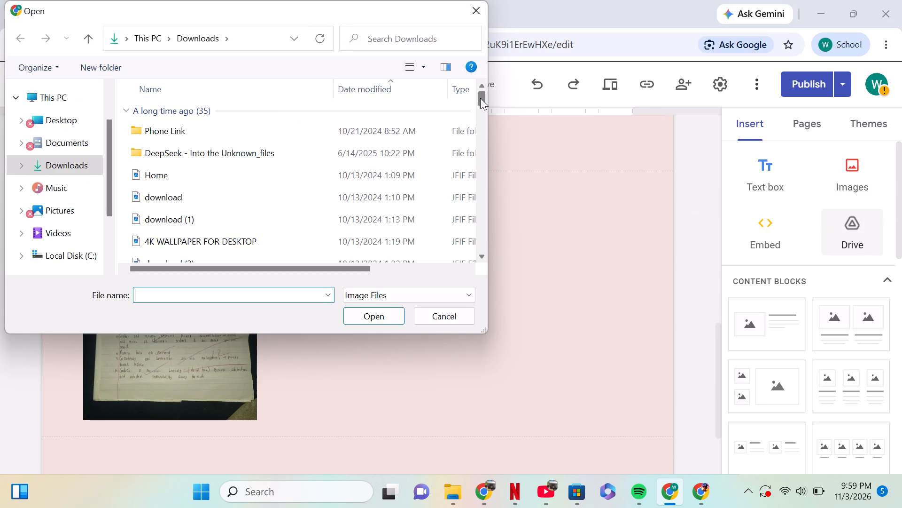
left_click_drag(480, 98, 479, 249)
double_click(389, 234)
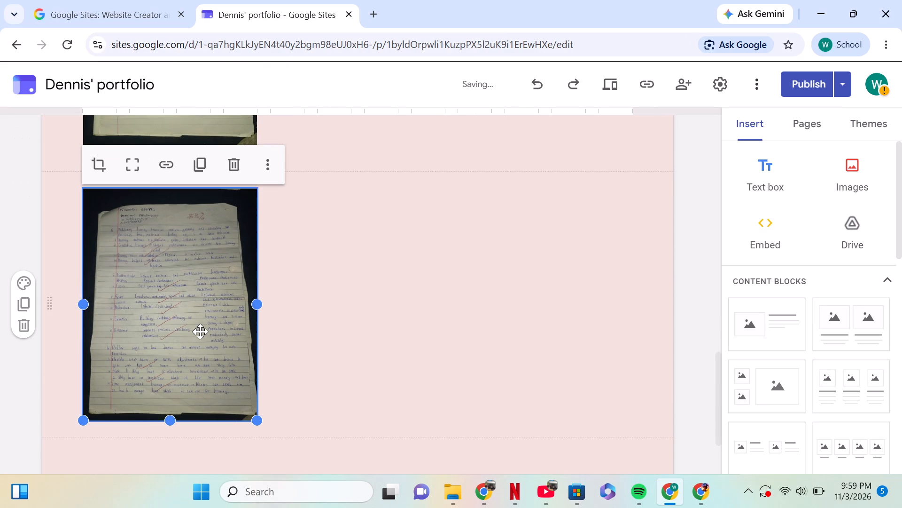
left_click_drag(200, 332, 548, 157)
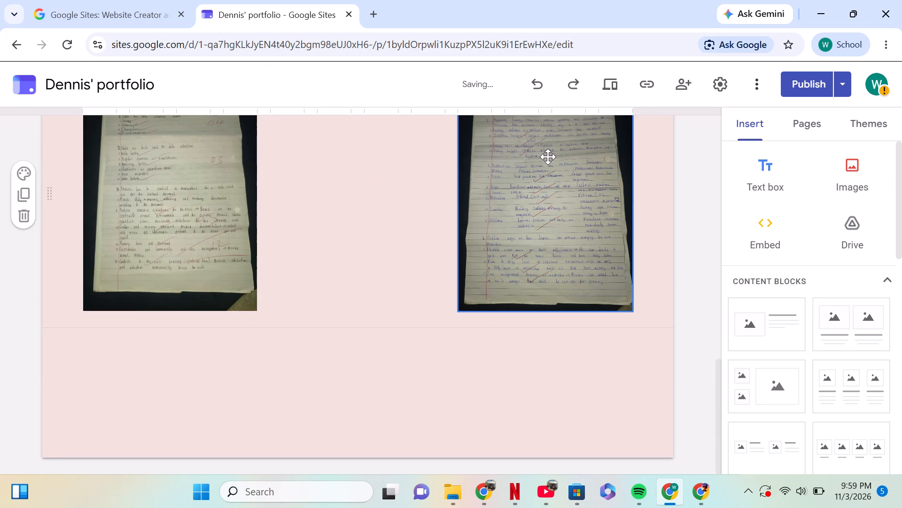
Upload the image 9.57.24 PM without a suffix and place it between the two pavement images in their row.
left_click(844, 180)
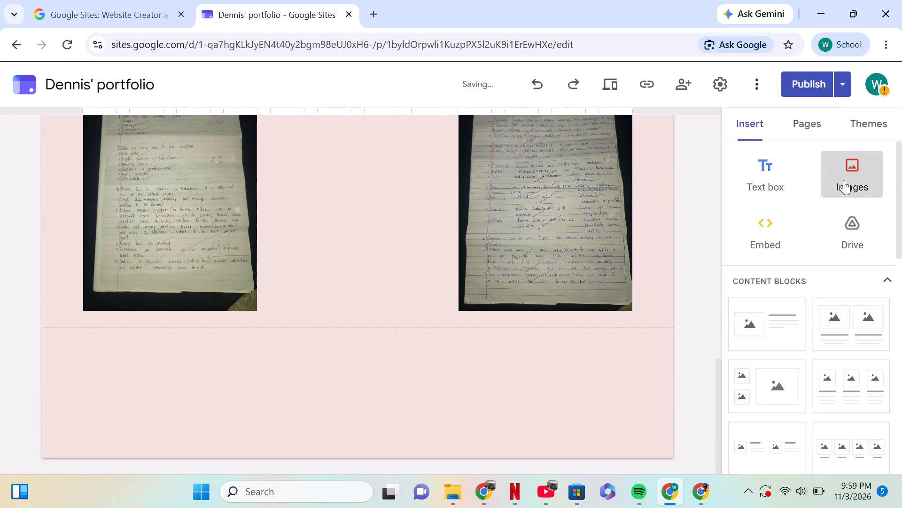
left_click(843, 219)
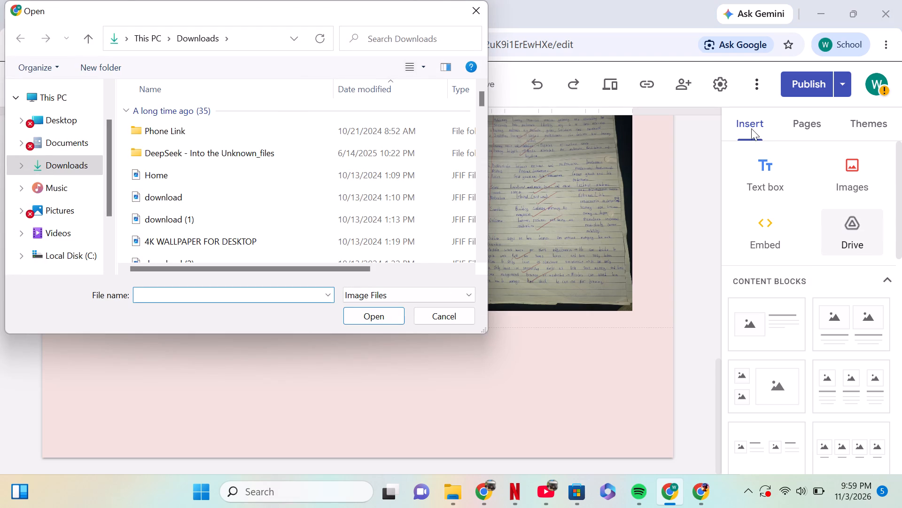
left_click_drag(482, 96, 494, 243)
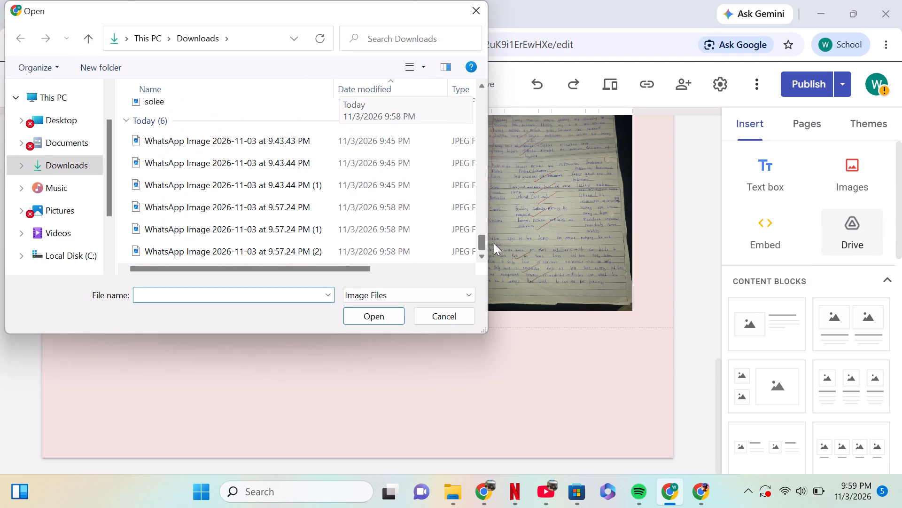
left_click_drag(494, 243, 494, 253)
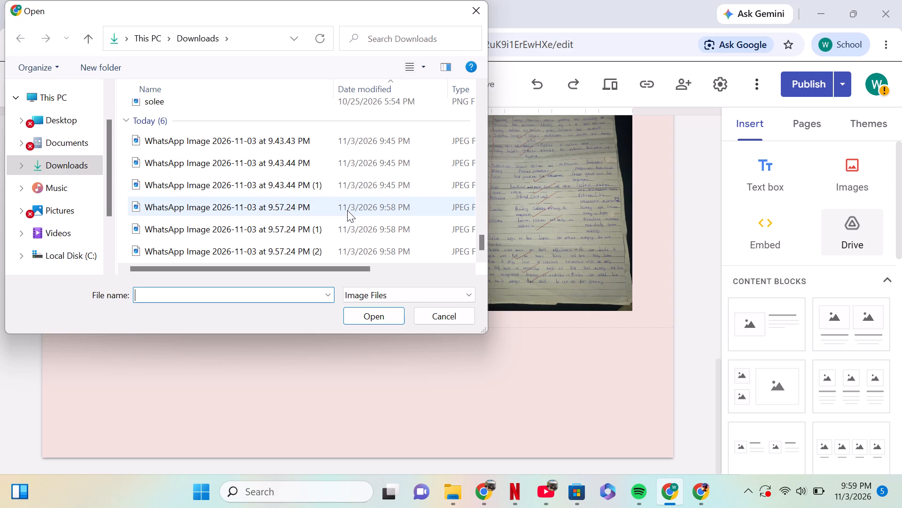
double_click(288, 202)
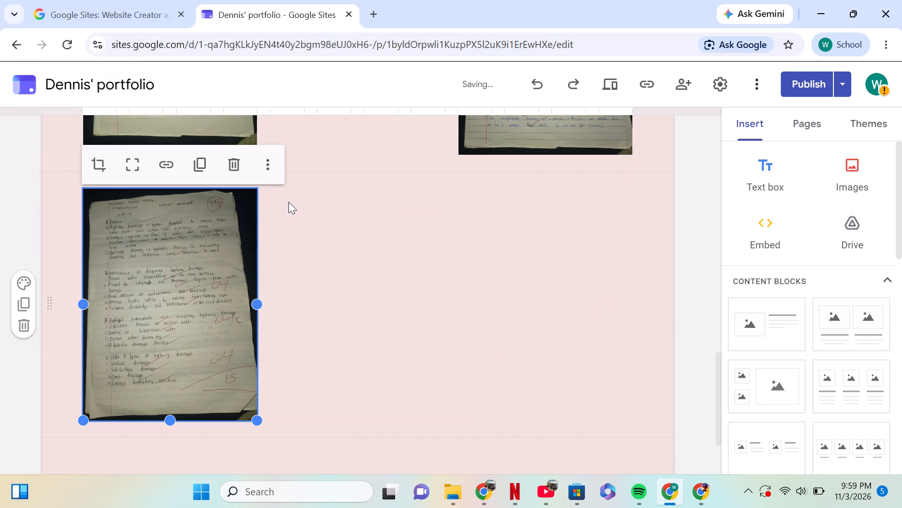
left_click_drag(165, 246, 337, 161)
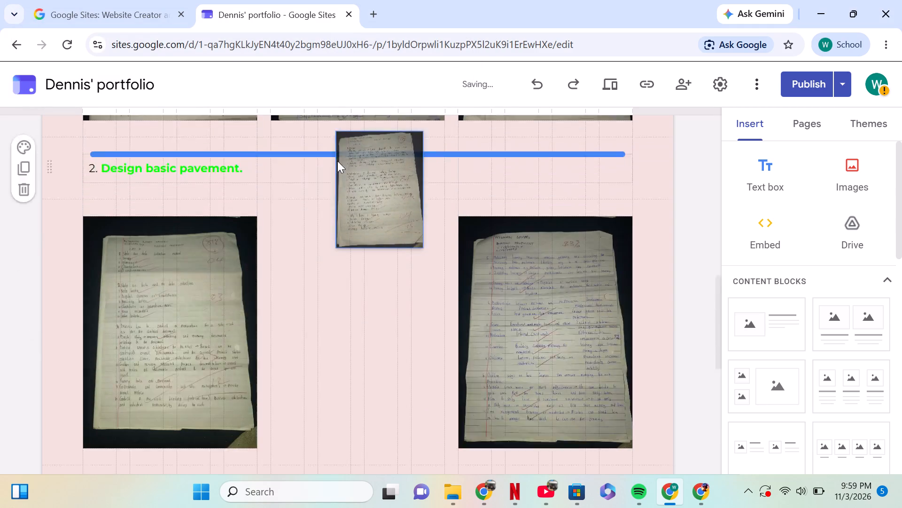
left_click_drag(337, 161, 334, 353)
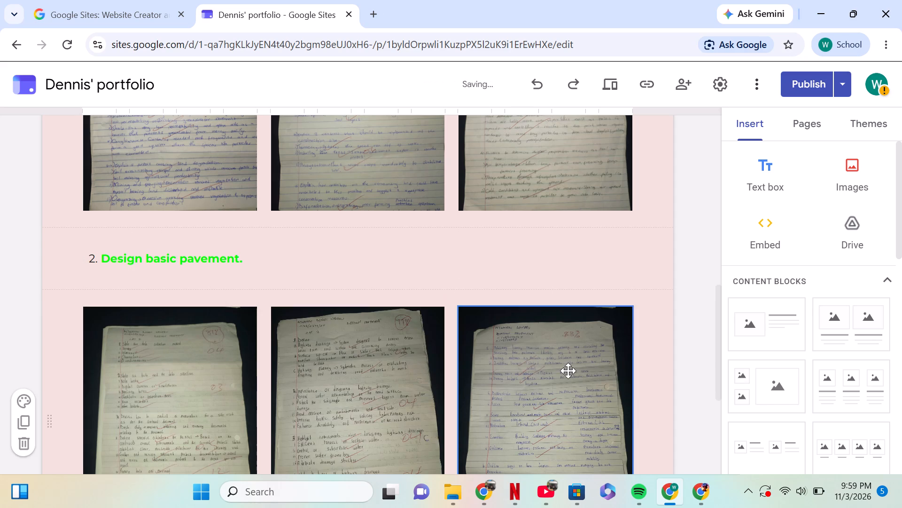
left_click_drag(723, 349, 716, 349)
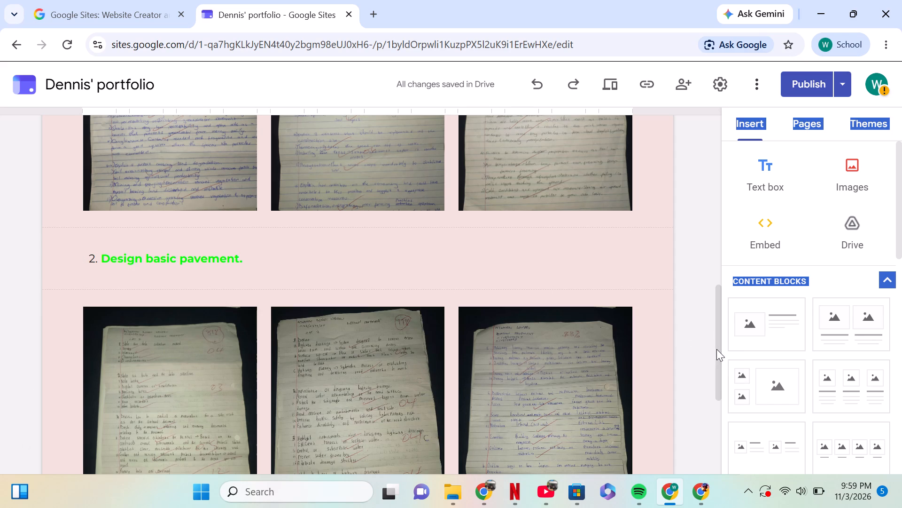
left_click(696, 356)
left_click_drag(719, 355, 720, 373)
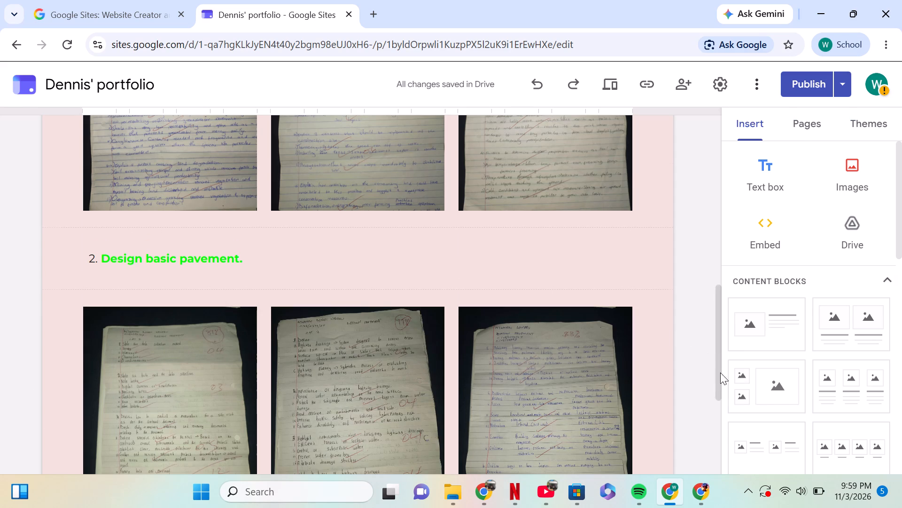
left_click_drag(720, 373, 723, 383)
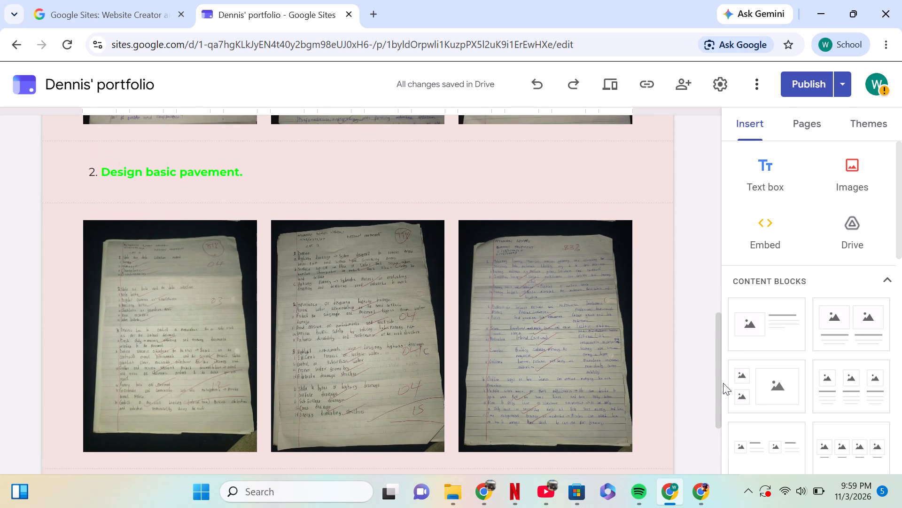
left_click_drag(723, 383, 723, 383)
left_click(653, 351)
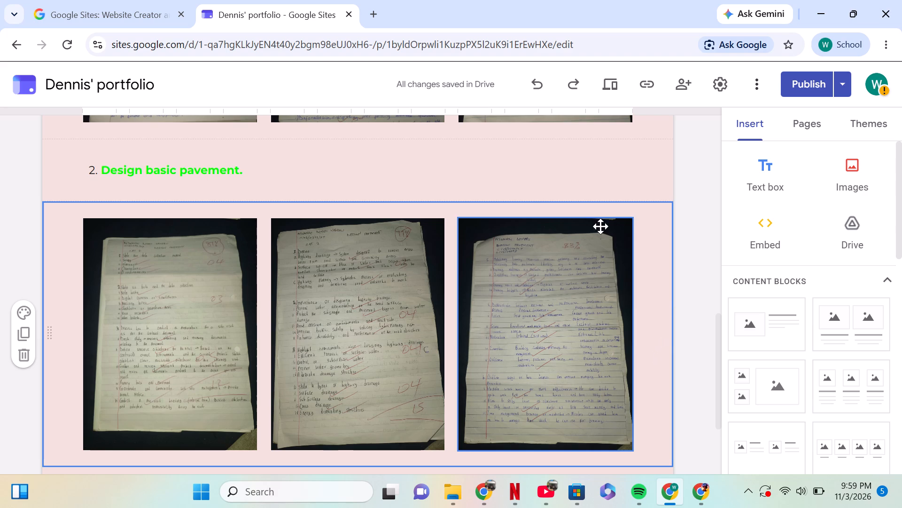
Copy the red "CAT 1." label from unit 1 into a new text box directly below "Design basic pavement.", without a trailing empty line.
left_click(526, 183)
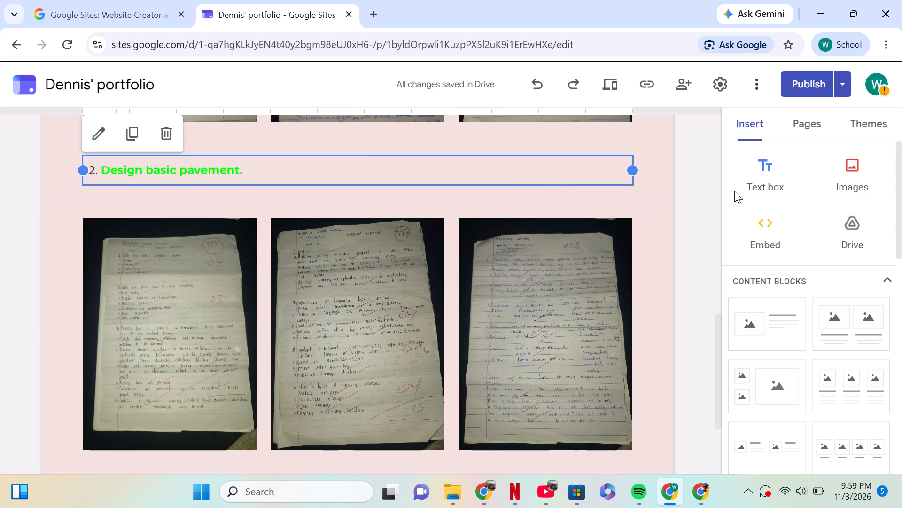
left_click_drag(720, 354, 717, 236)
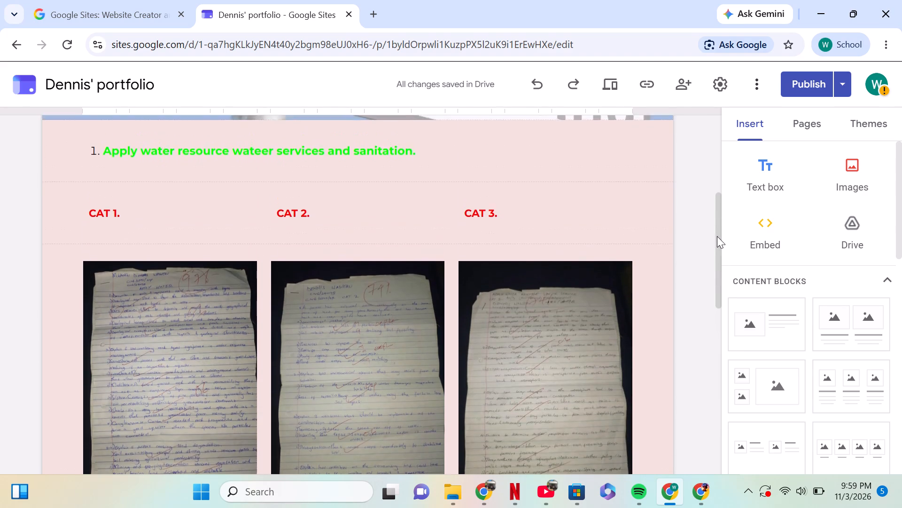
left_click_drag(717, 236, 716, 238)
left_click(520, 202)
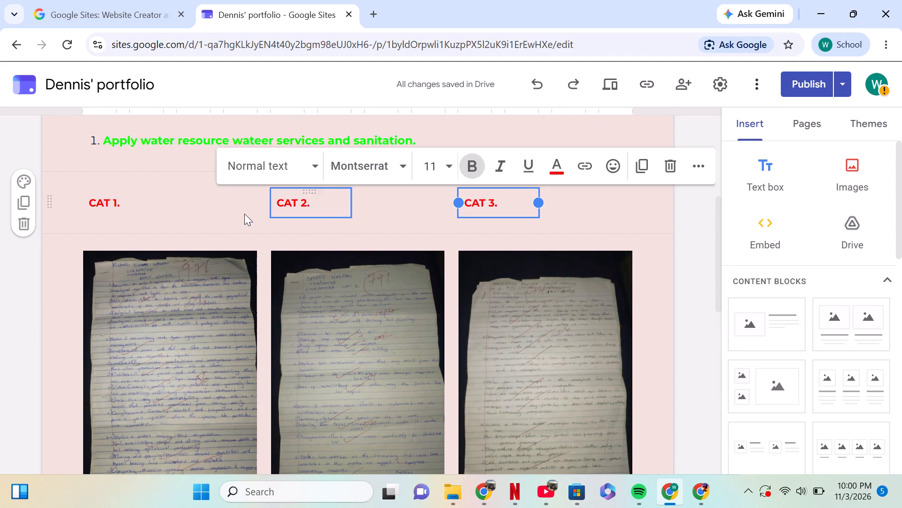
left_click(147, 201)
left_click_drag(147, 201, 86, 199)
key("ctrl+c")
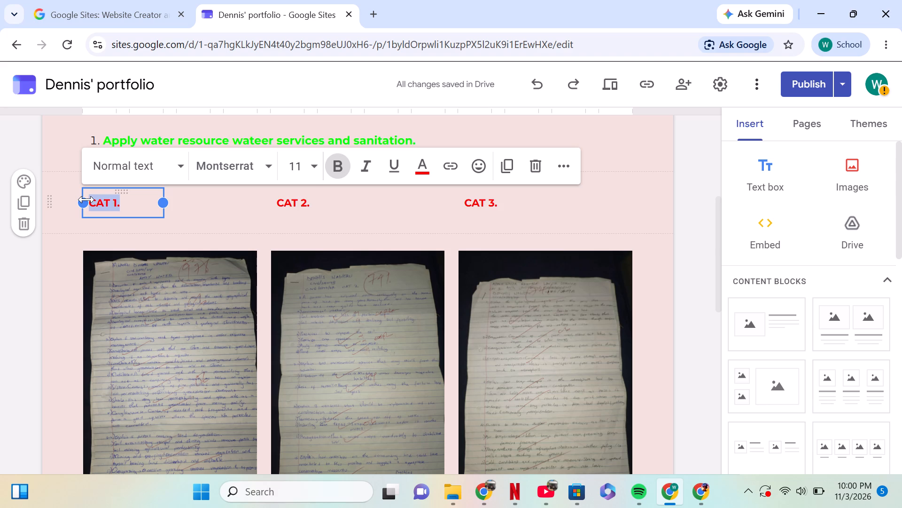
left_click(235, 194)
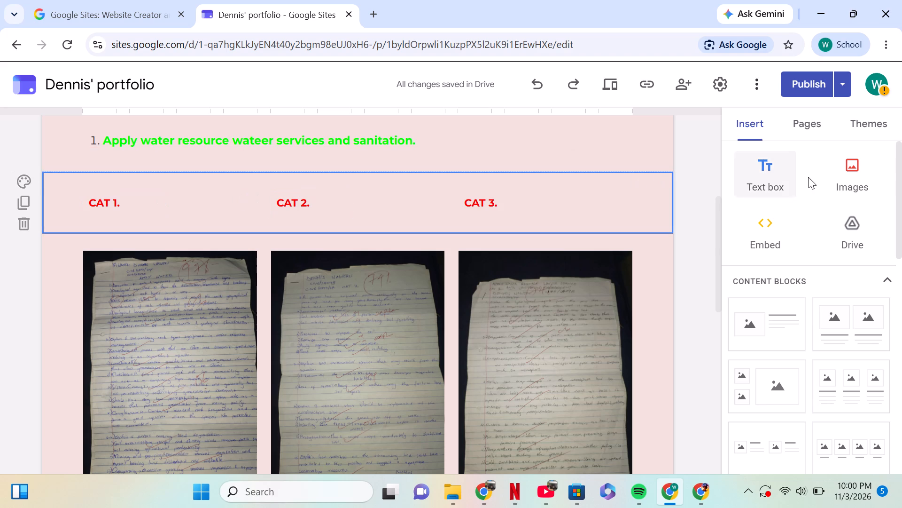
left_click(642, 312)
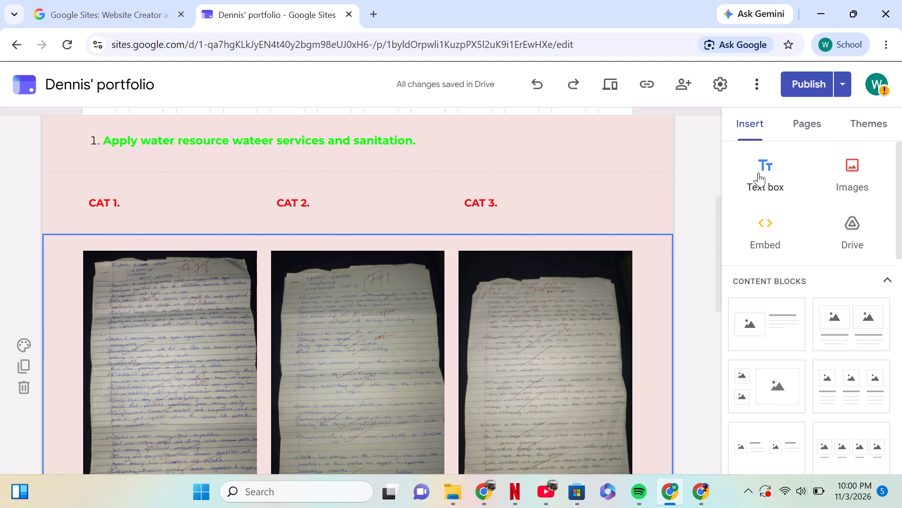
left_click_drag(718, 282, 718, 341)
left_click(590, 357)
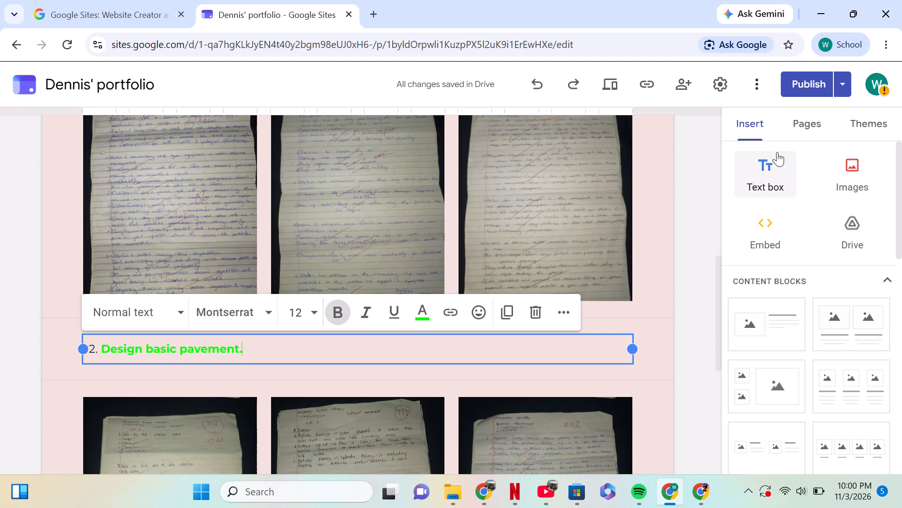
left_click(777, 152)
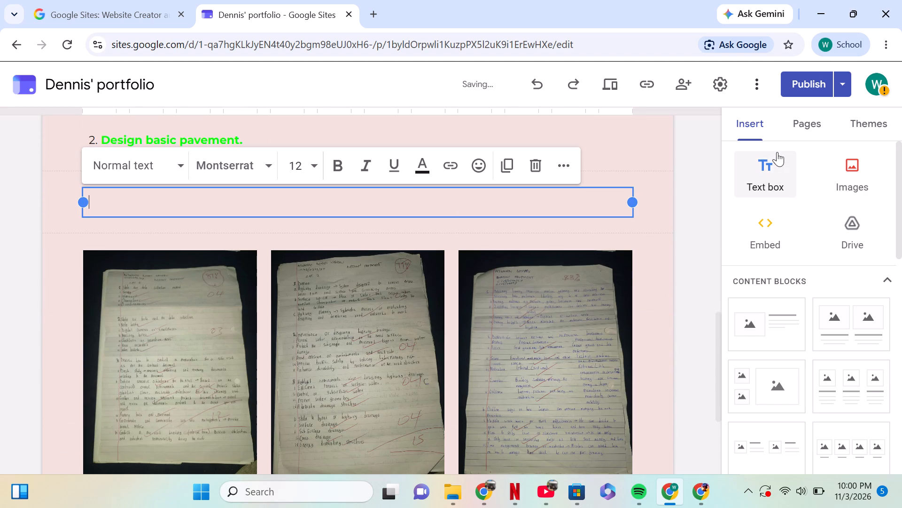
key("ctrl+v")
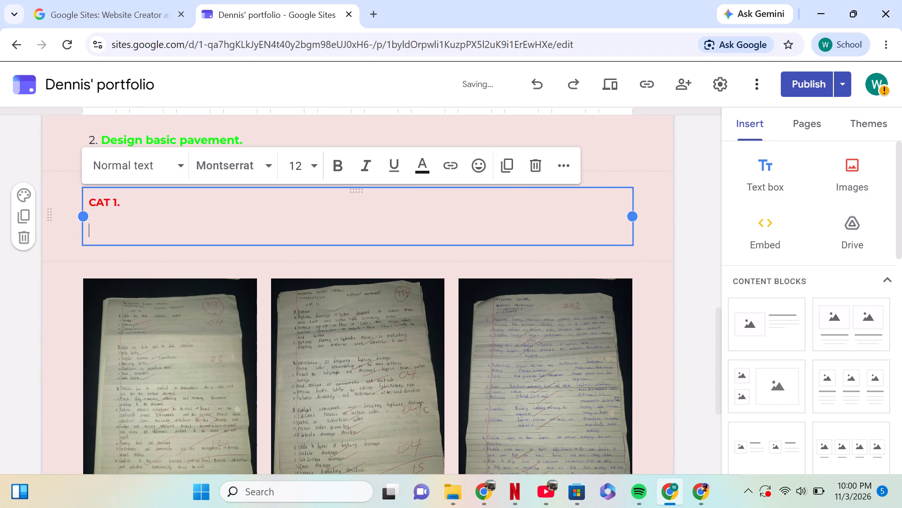
key("BackSpace")
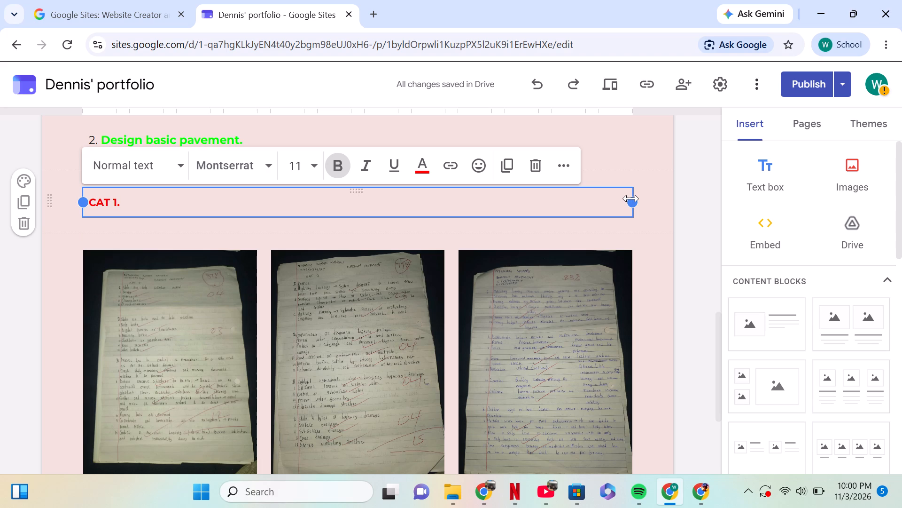
Narrow the new "CAT 1." text box to the same width as the CAT labels in unit 1.
left_click_drag(631, 198, 358, 191)
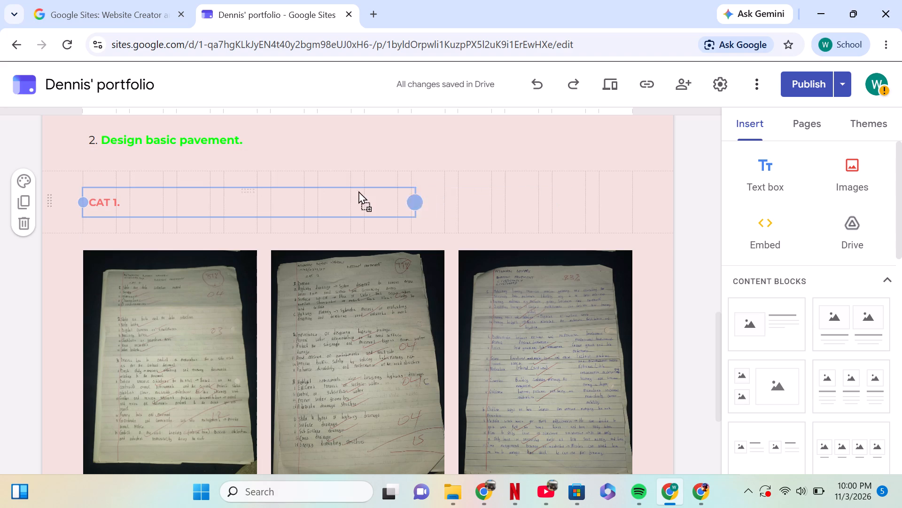
left_click_drag(358, 191, 162, 217)
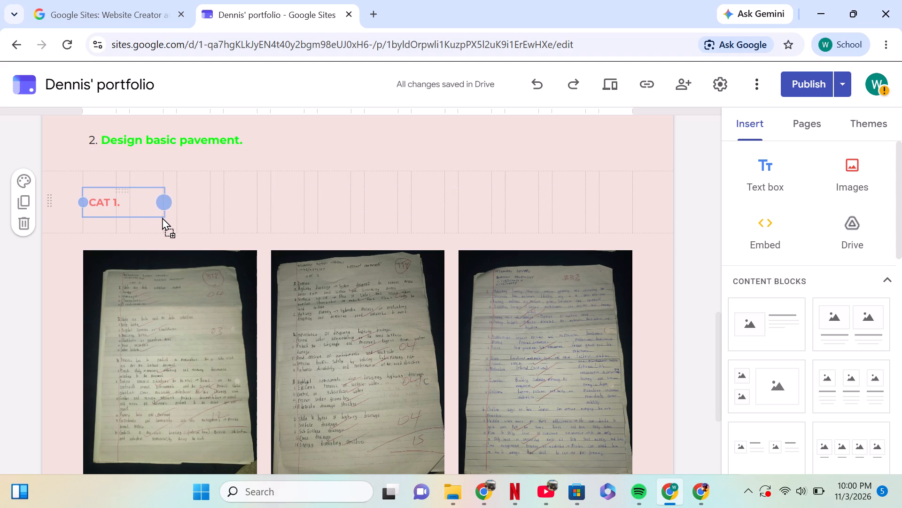
left_click_drag(162, 217, 161, 217)
left_click(255, 216)
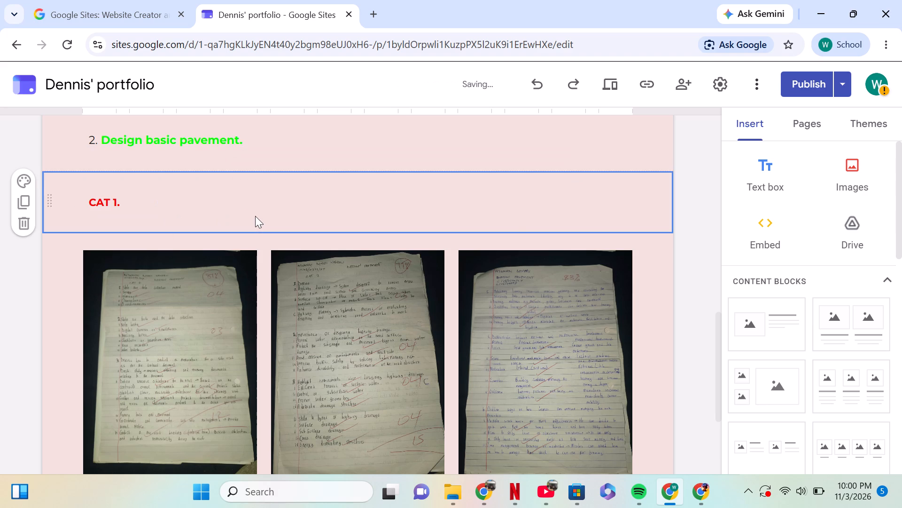
Insert another text box between the "CAT 1." label and the unit 2 images, and try to paste a CAT label into it.
left_click(765, 178)
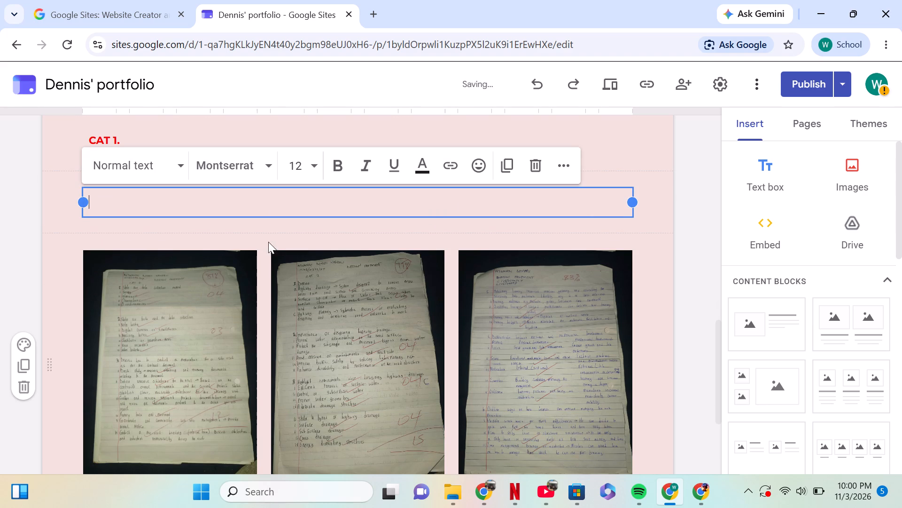
key("ctrl+c")
key("ctrl+v")
key("ctrl+v")
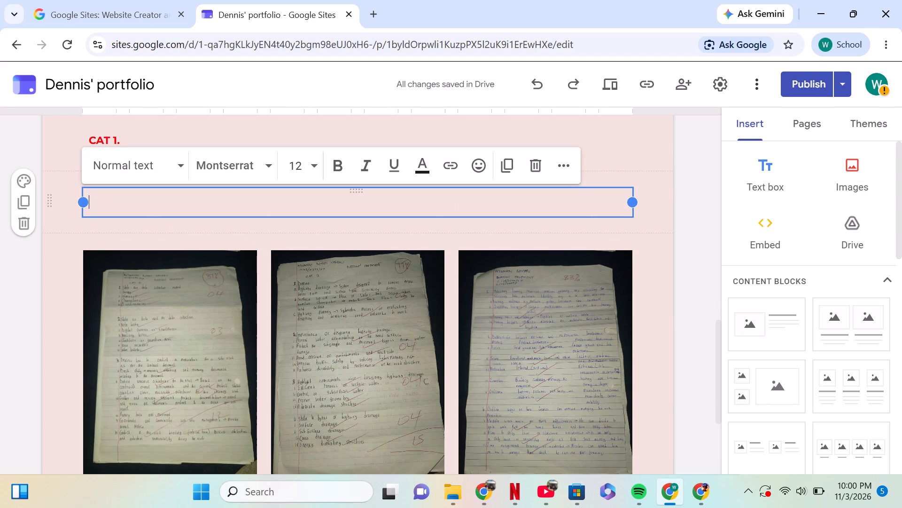
left_click(143, 197)
key("ctrl+v")
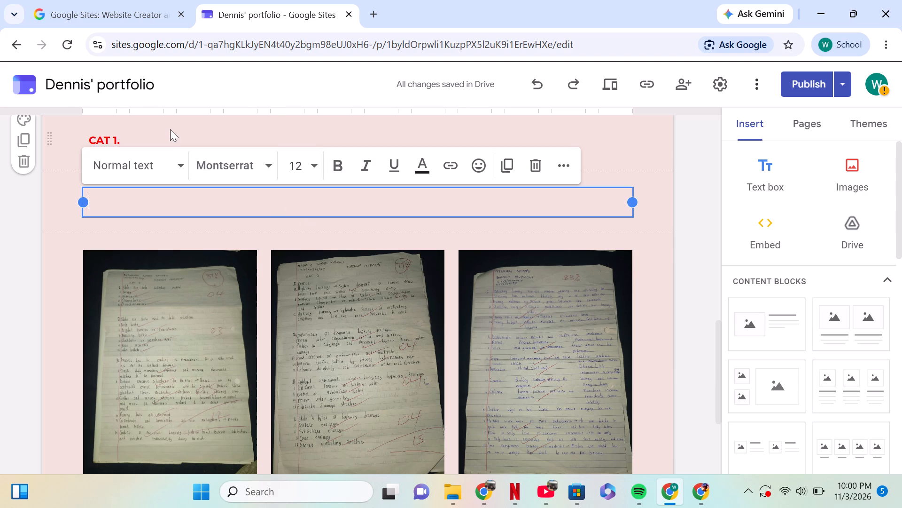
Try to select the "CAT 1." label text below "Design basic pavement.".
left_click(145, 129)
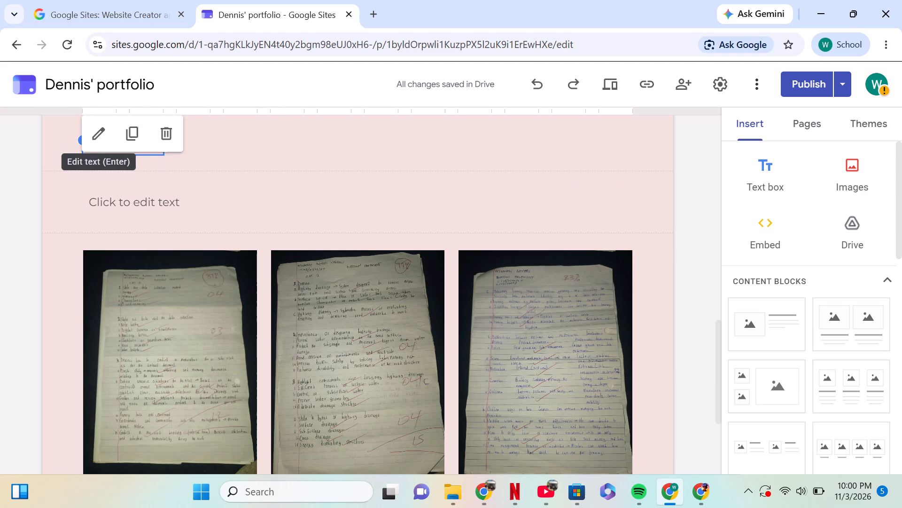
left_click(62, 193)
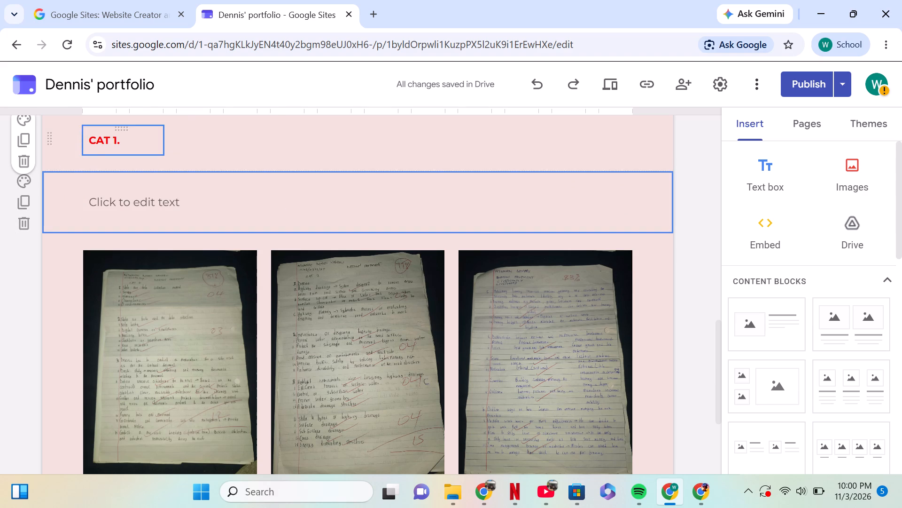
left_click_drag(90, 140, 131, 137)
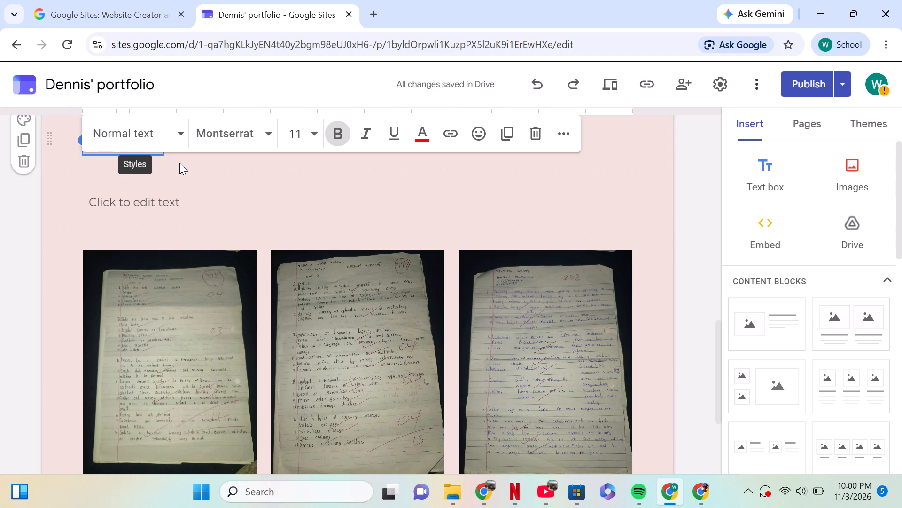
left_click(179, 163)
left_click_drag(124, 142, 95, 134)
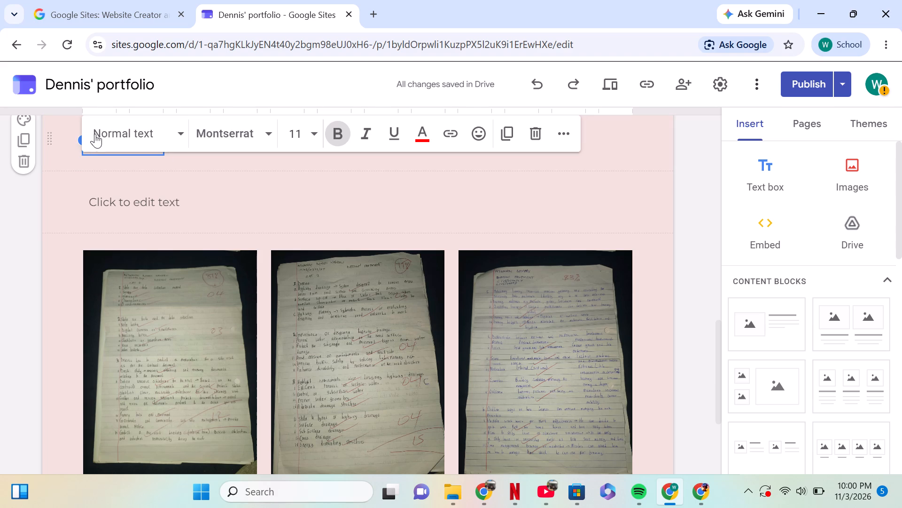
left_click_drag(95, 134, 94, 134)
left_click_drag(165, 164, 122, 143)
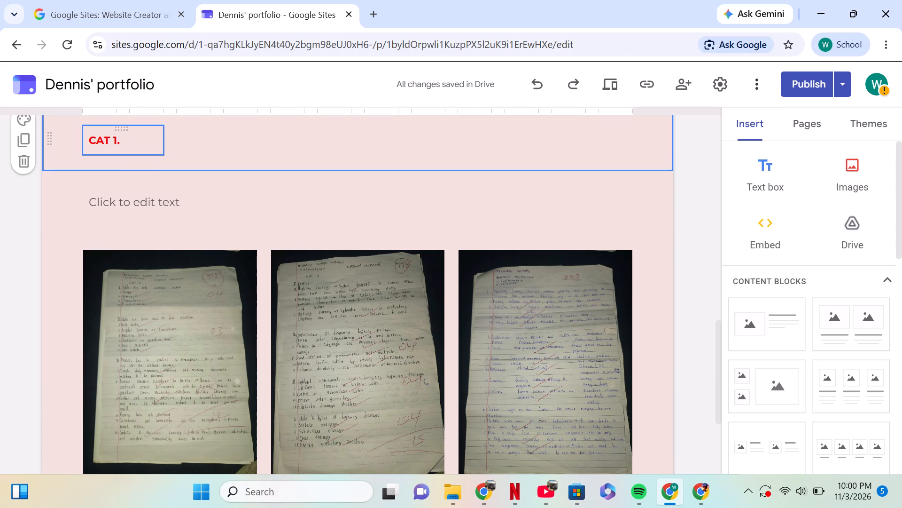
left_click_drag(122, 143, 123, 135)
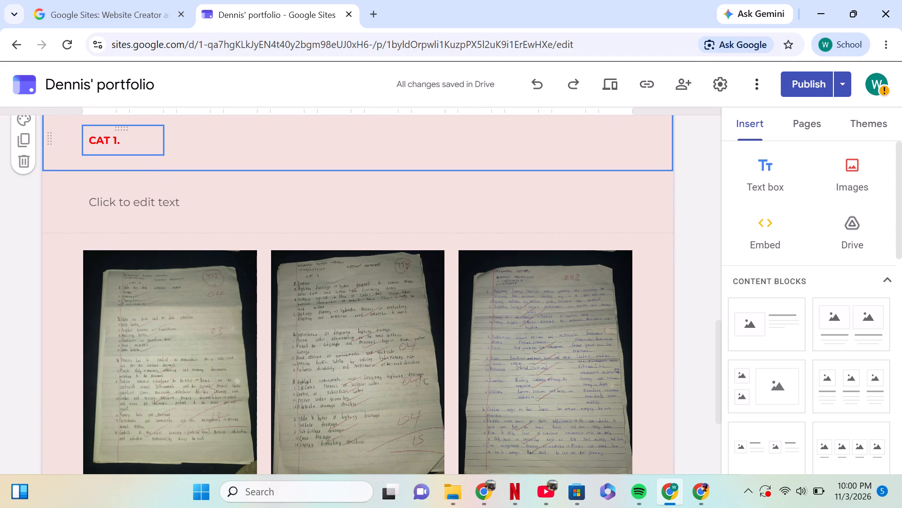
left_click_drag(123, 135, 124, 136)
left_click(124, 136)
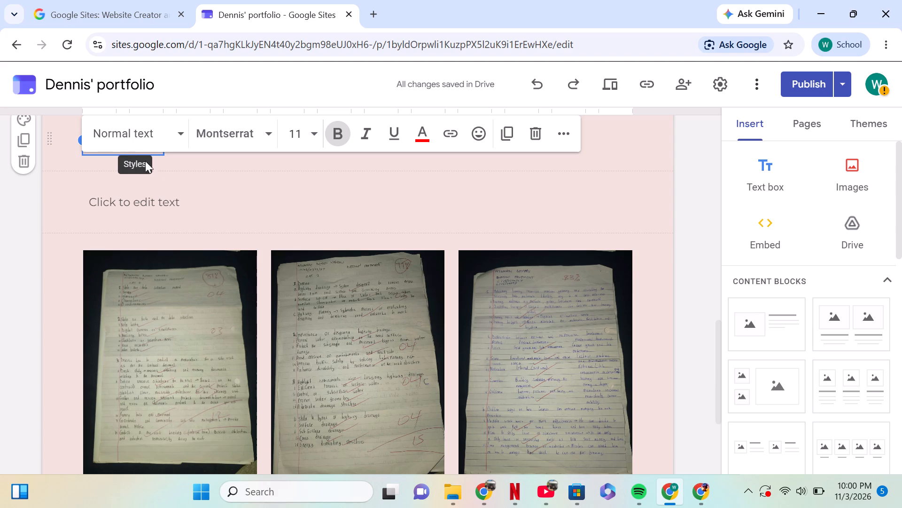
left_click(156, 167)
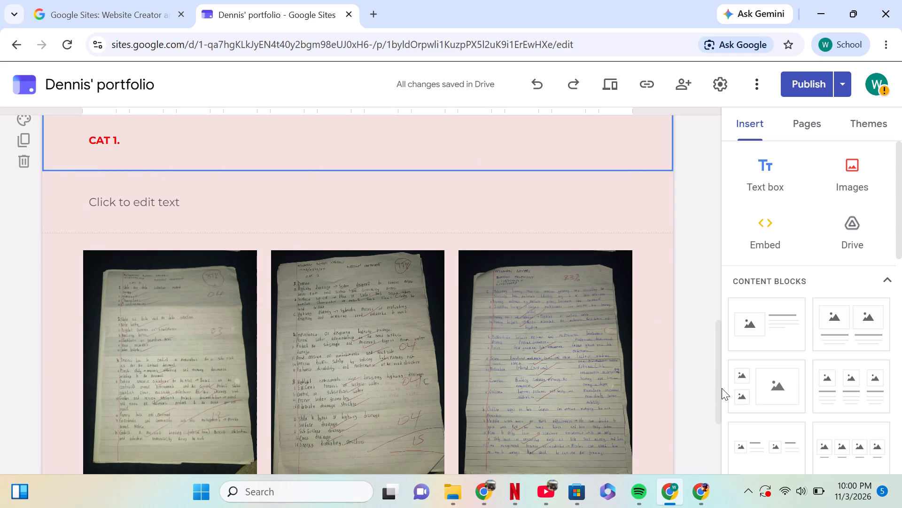
Copy the red "CAT 2." label from unit 1 into the empty text box above the unit 2 images, without a trailing empty line.
left_click_drag(720, 388, 729, 232)
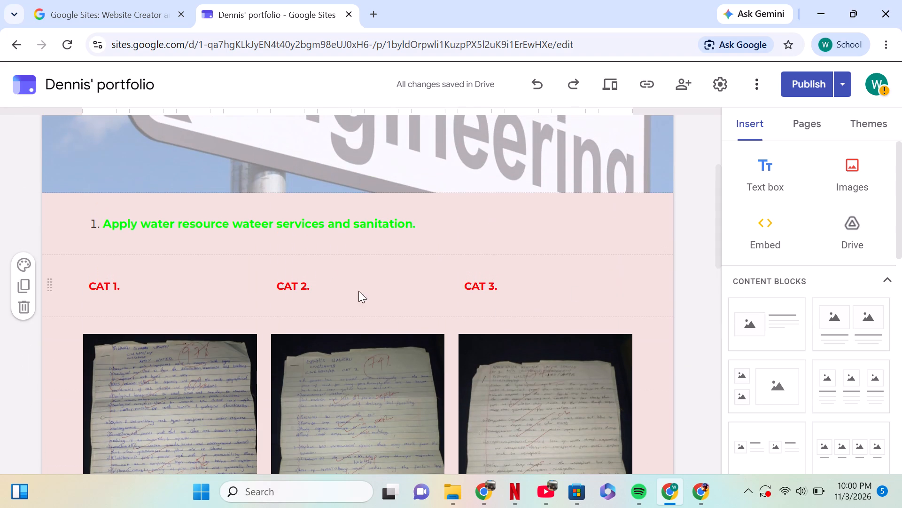
left_click_drag(319, 281, 260, 279)
left_click_drag(314, 289, 280, 282)
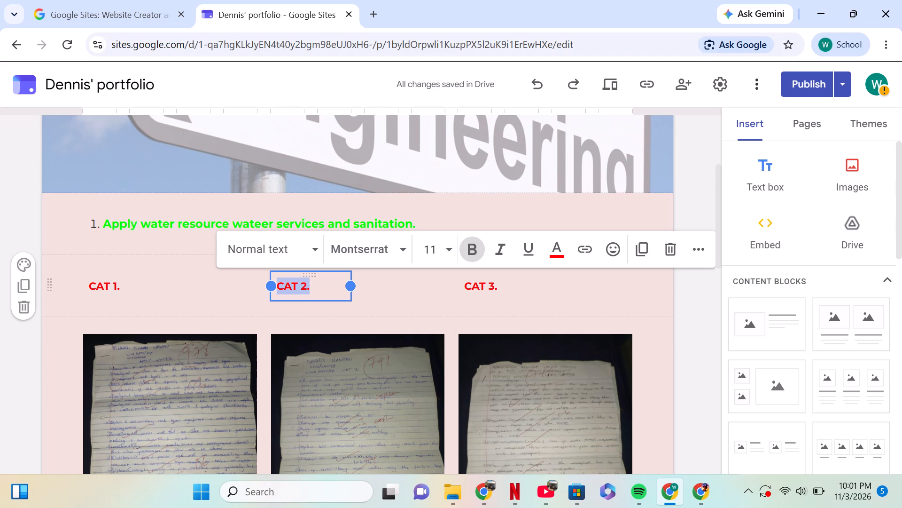
key("ctrl+c")
left_click(658, 321)
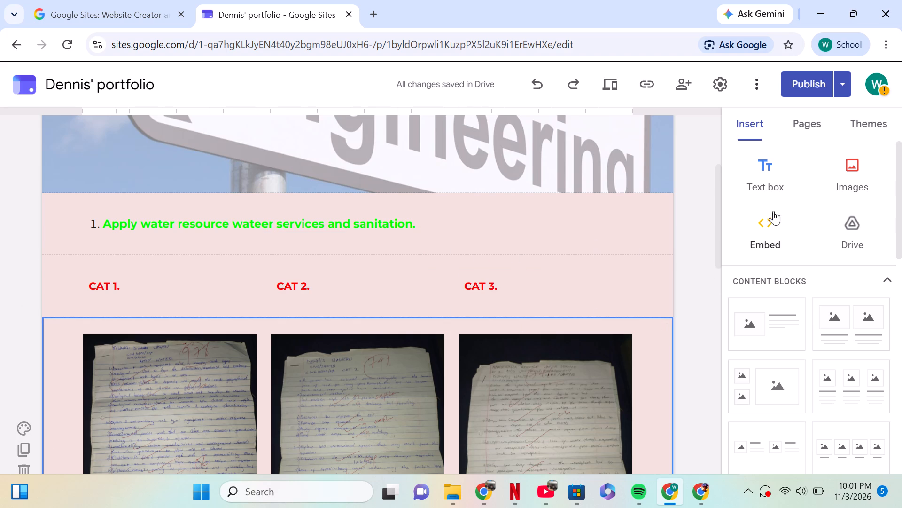
left_click_drag(716, 227, 717, 286)
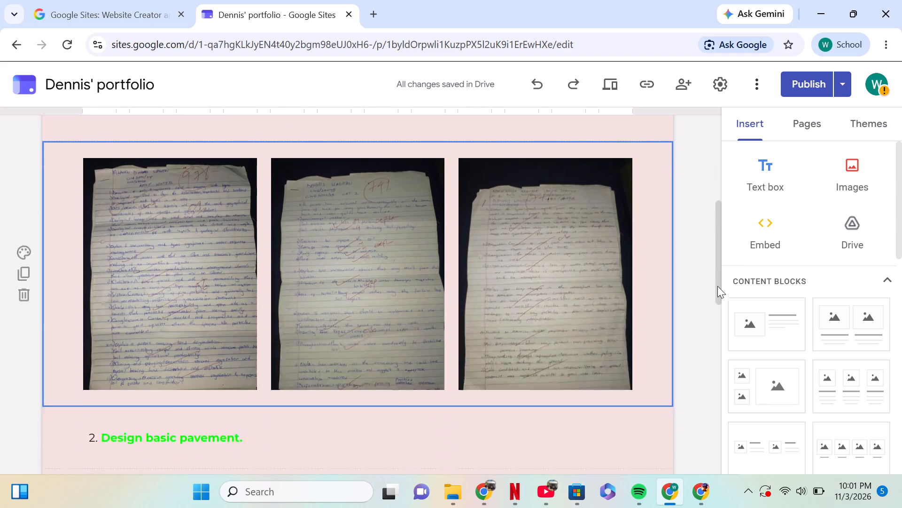
left_click_drag(717, 286, 714, 321)
left_click(437, 362)
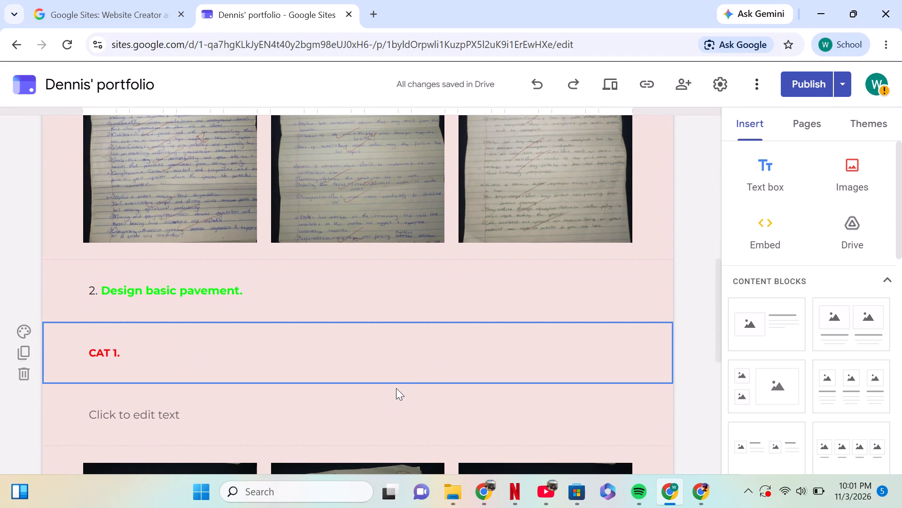
left_click(390, 398)
left_click(287, 425)
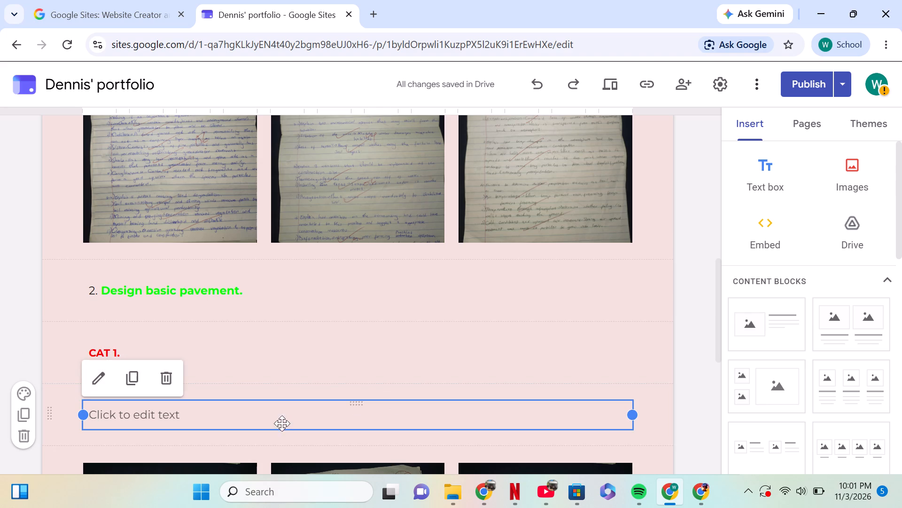
left_click(273, 421)
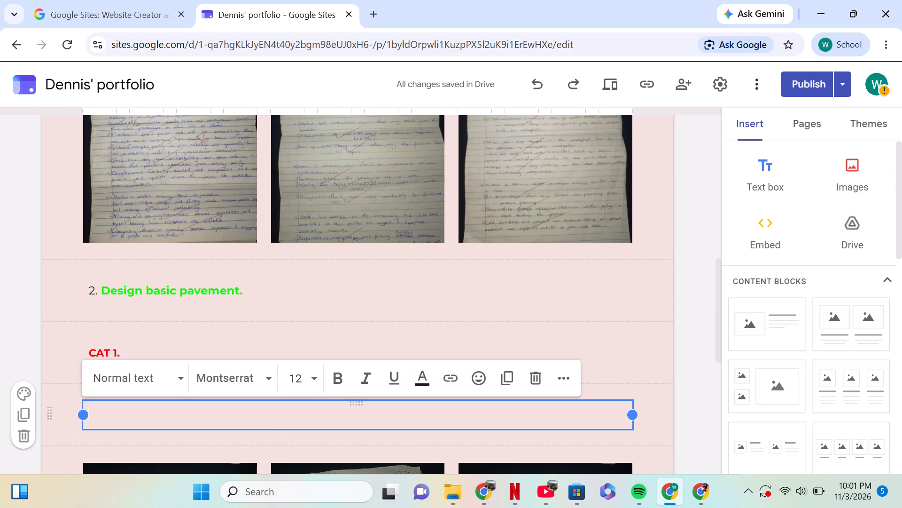
key("ctrl+v")
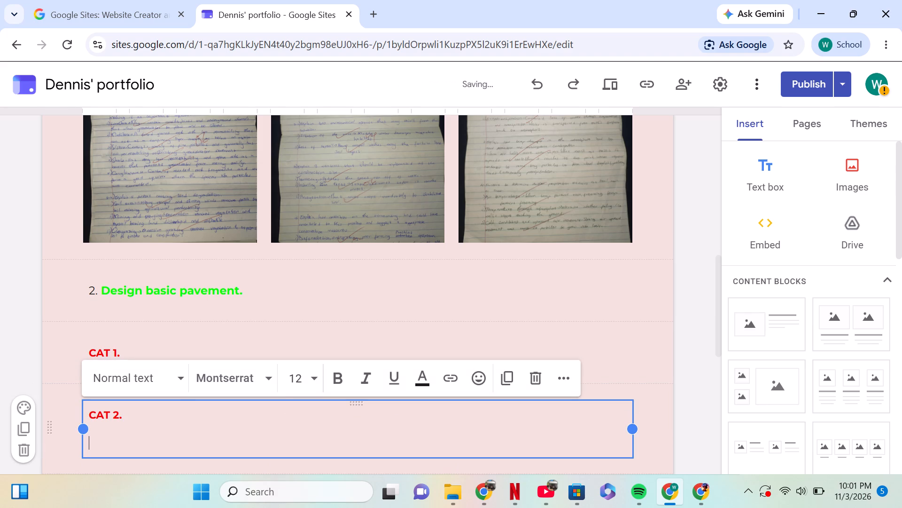
key("BackSpace")
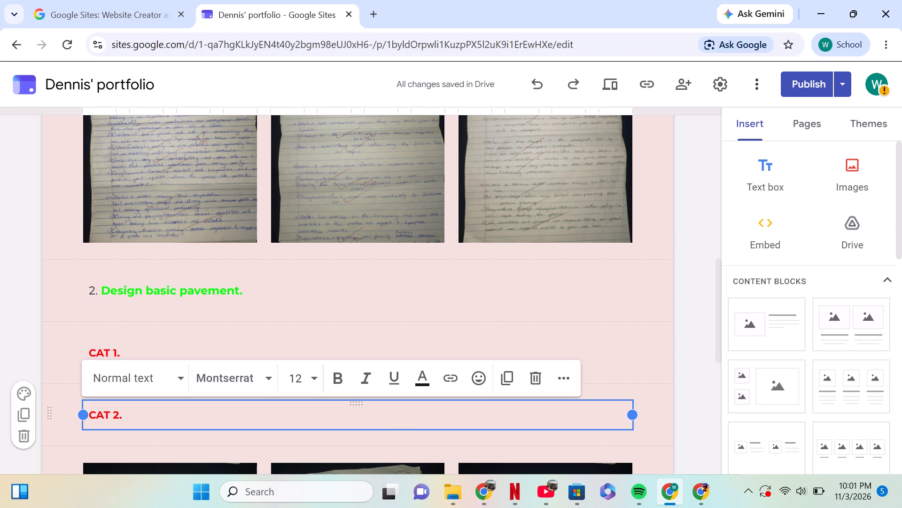
Narrow the new "CAT 2." text box to the "CAT 1." label's width and place it in that label's row above the second image.
left_click_drag(631, 413, 173, 410)
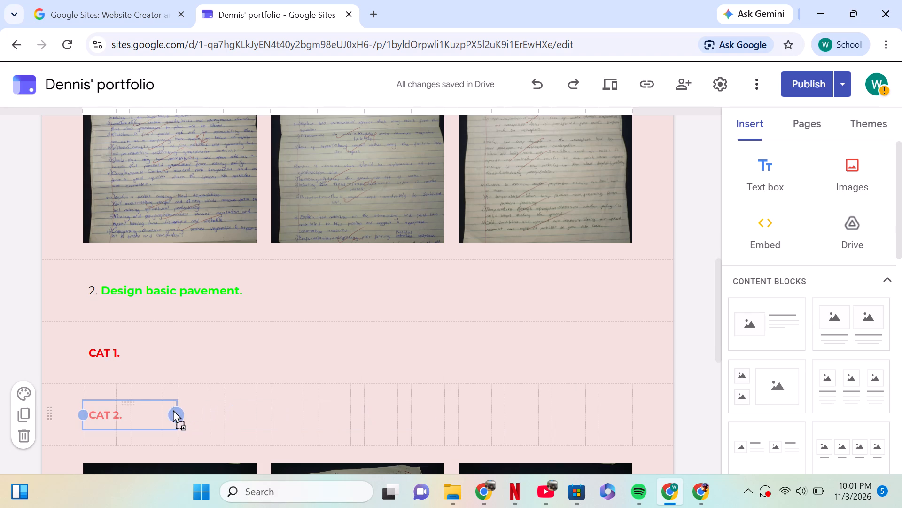
left_click_drag(173, 410, 162, 409)
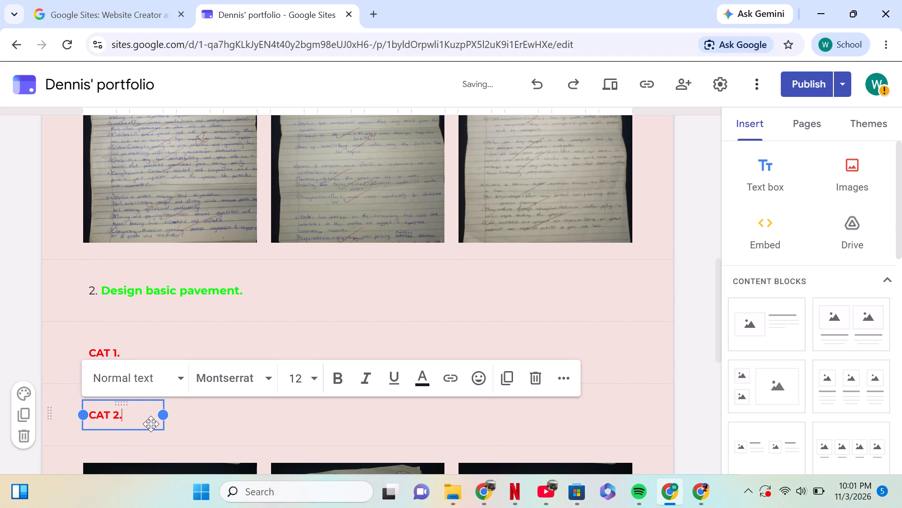
left_click_drag(151, 424, 315, 365)
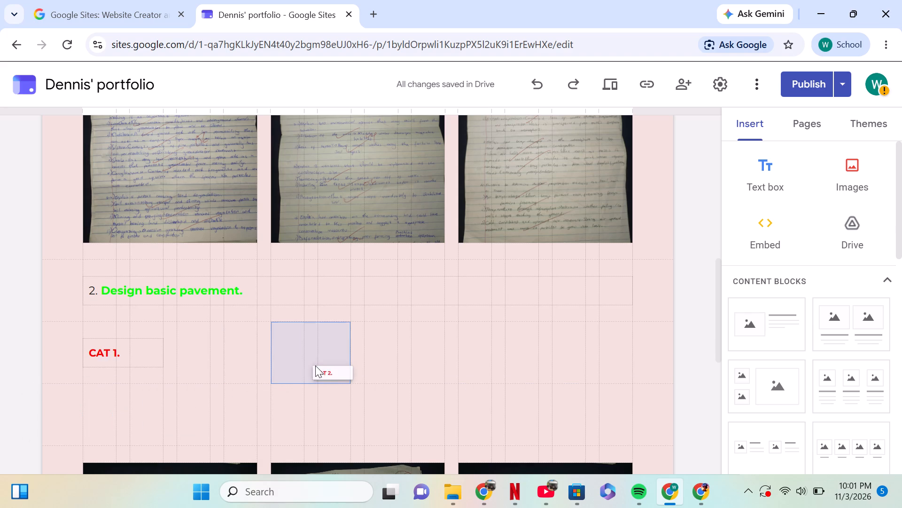
left_click_drag(315, 365, 332, 365)
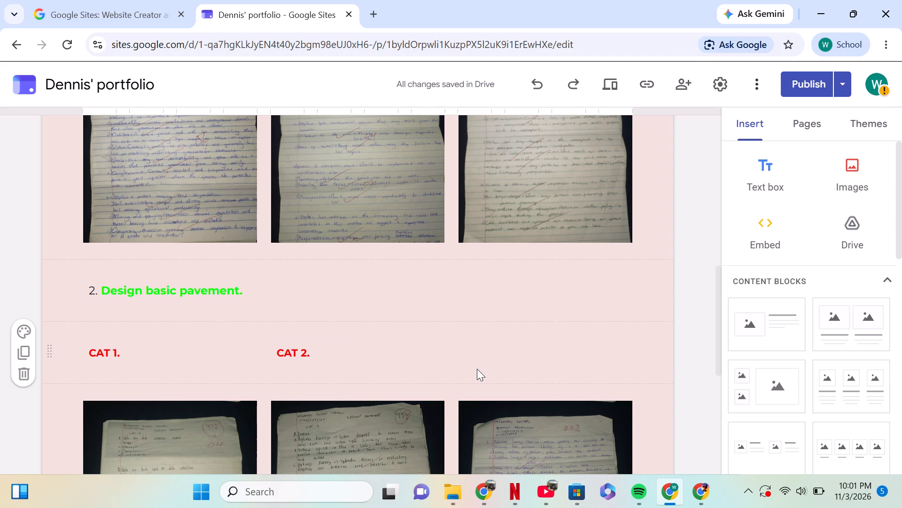
Insert a text box below the unit 2 CAT labels, paste the copied red label and change it to "CAT 3.".
left_click(477, 369)
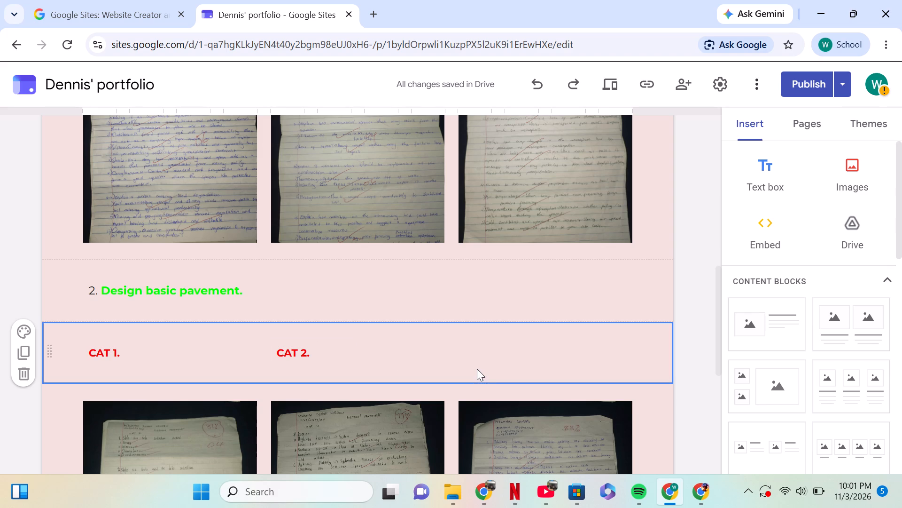
left_click(761, 179)
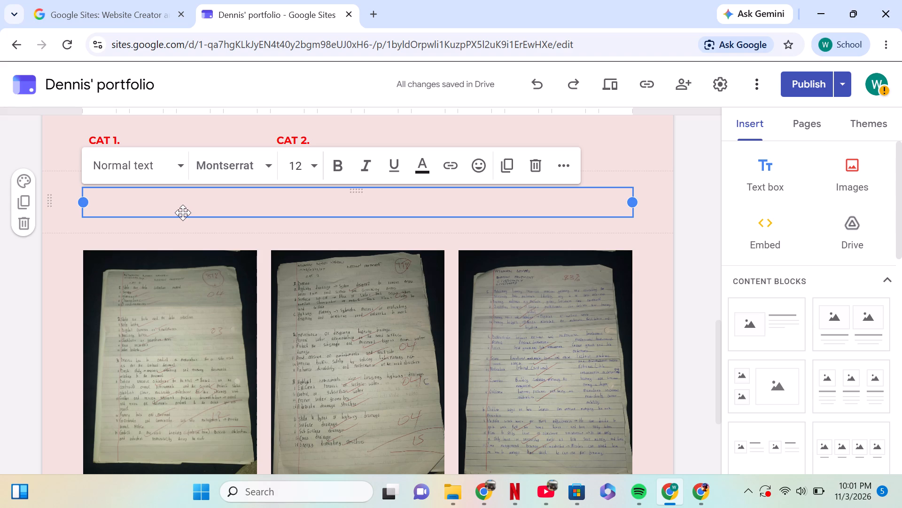
key("ctrl+v")
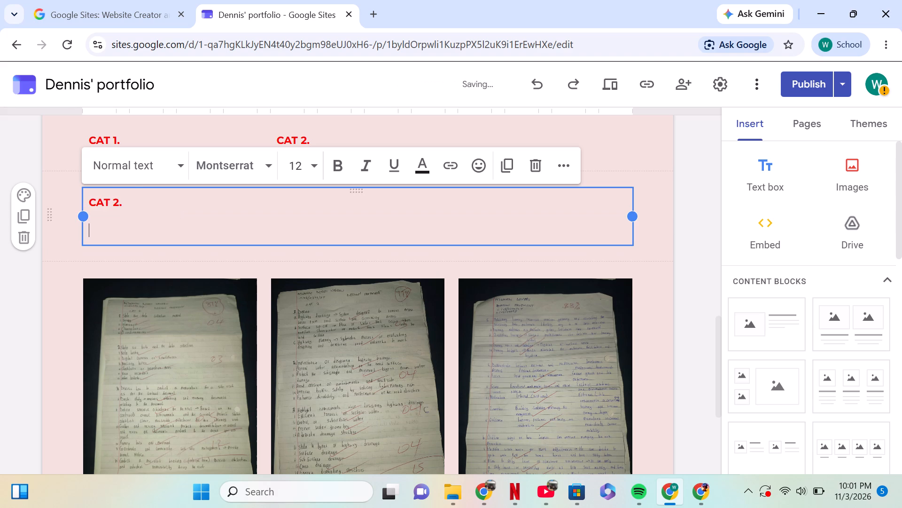
key("BackSpace")
key("BackSpace")
key("BackSpace")
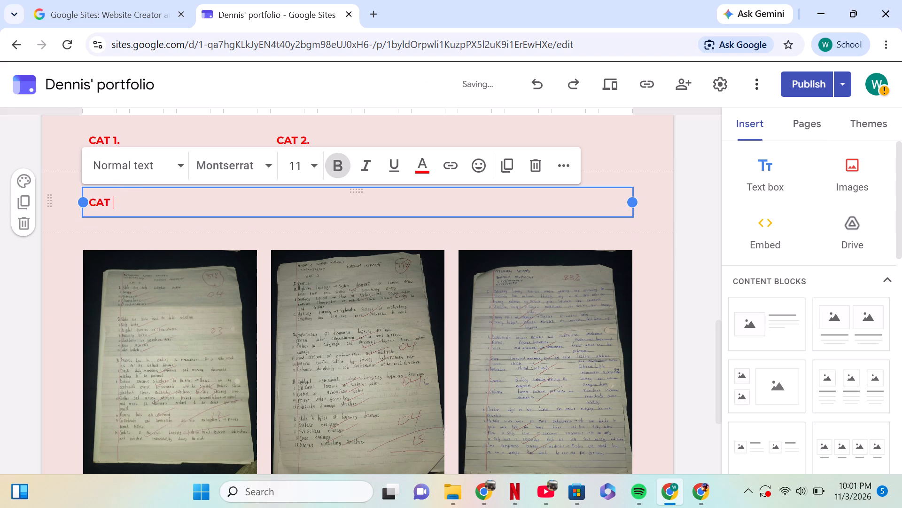
type("3.")
Narrow the "CAT 3." text box to match the other labels and place it in their row above the third unit 2 image.
left_click_drag(633, 202, 307, 195)
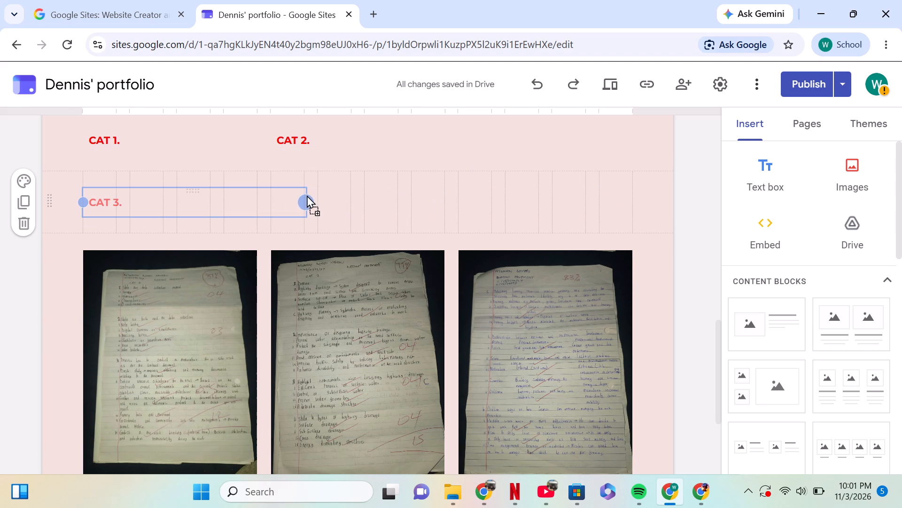
left_click_drag(307, 195, 165, 201)
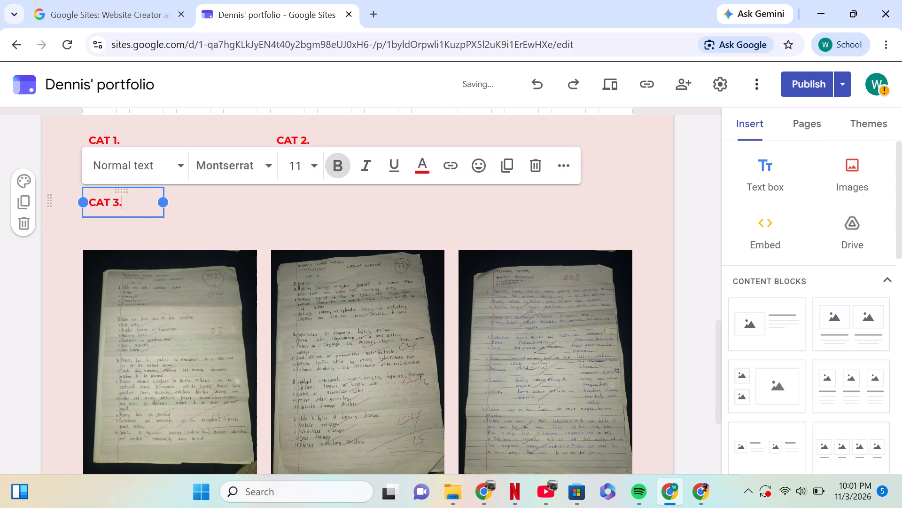
left_click_drag(141, 212, 515, 405)
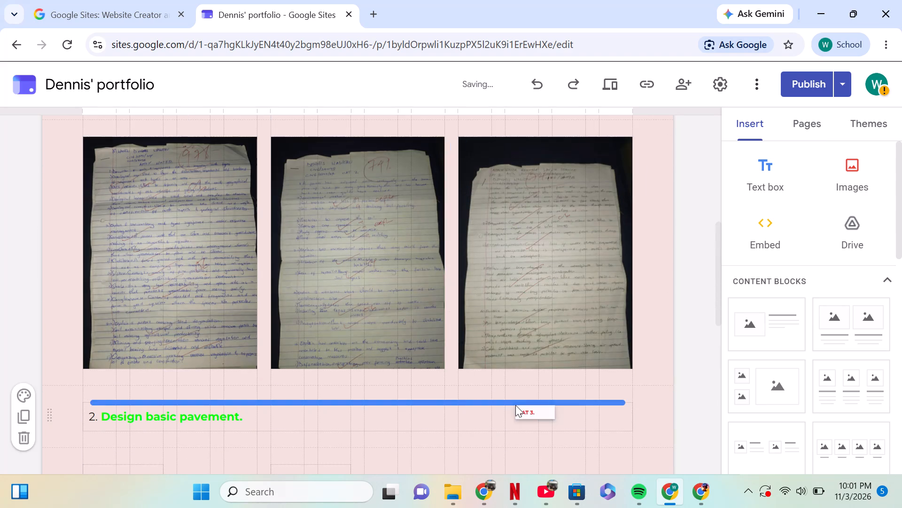
left_click_drag(515, 405, 498, 280)
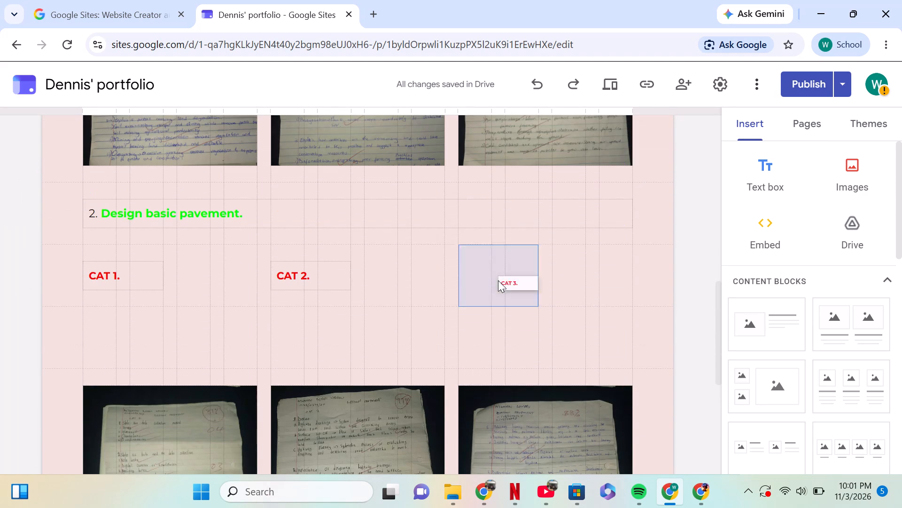
left_click_drag(498, 280, 541, 289)
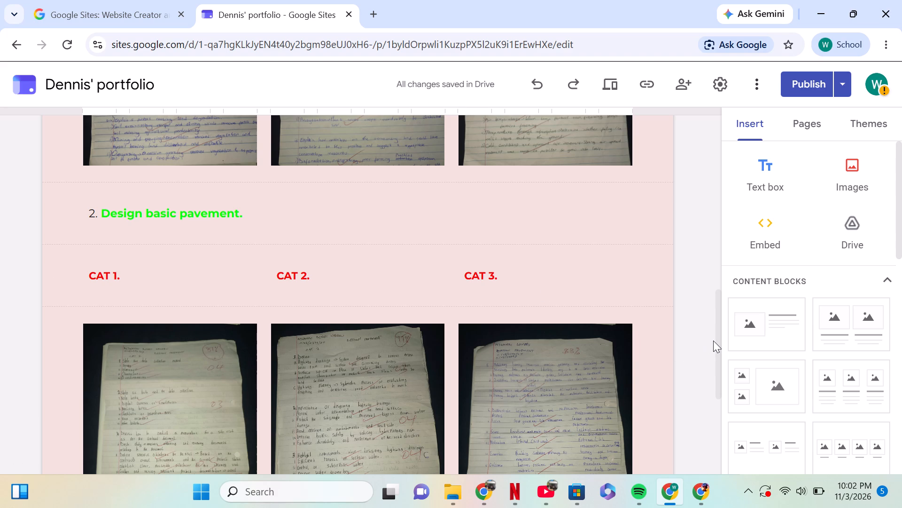
Insert a text box below the unit 2 images, turn on bold and open its text colour choices.
left_click(649, 357)
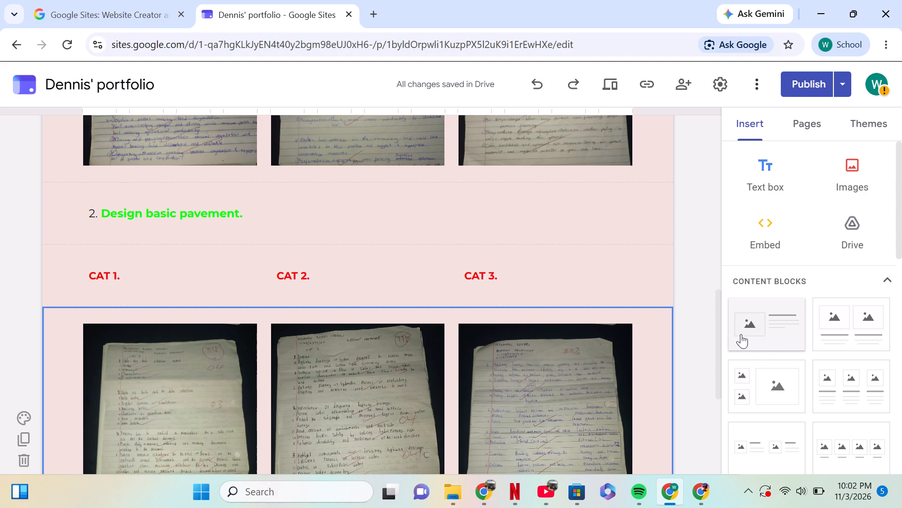
left_click_drag(717, 337, 719, 390)
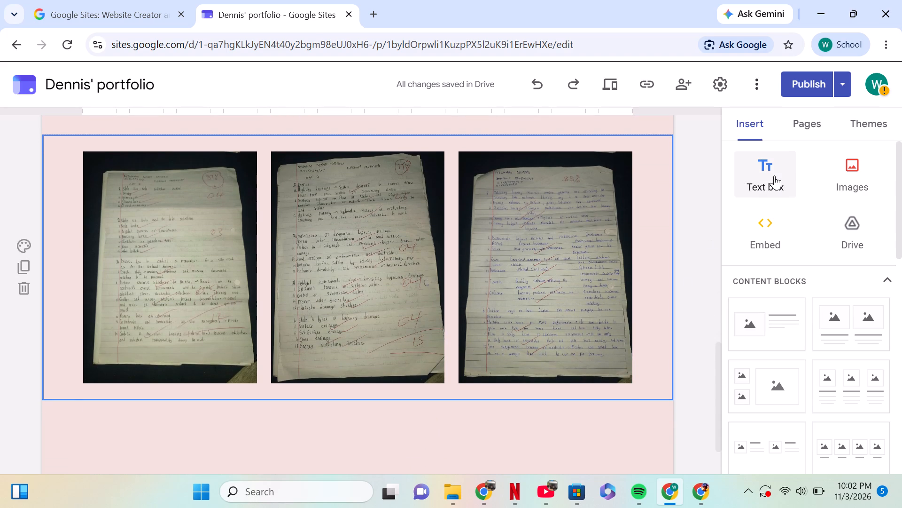
left_click(774, 175)
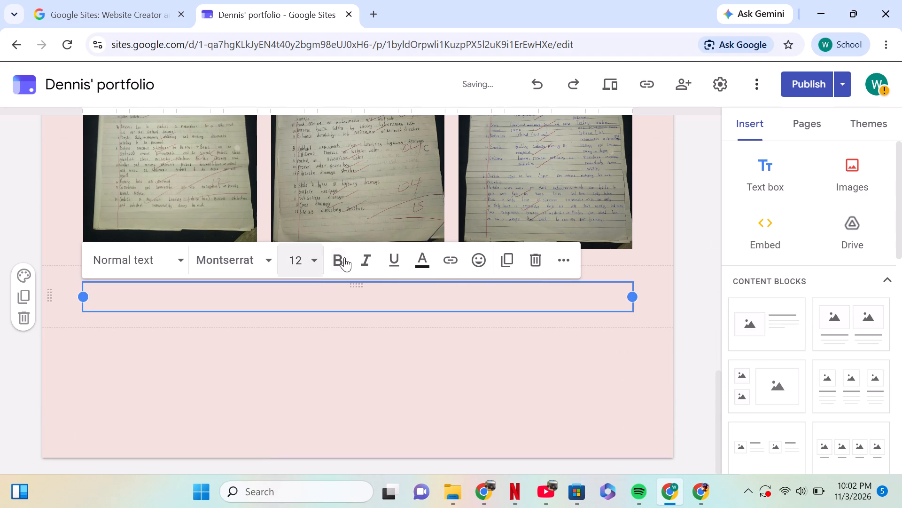
left_click(344, 257)
left_click(427, 261)
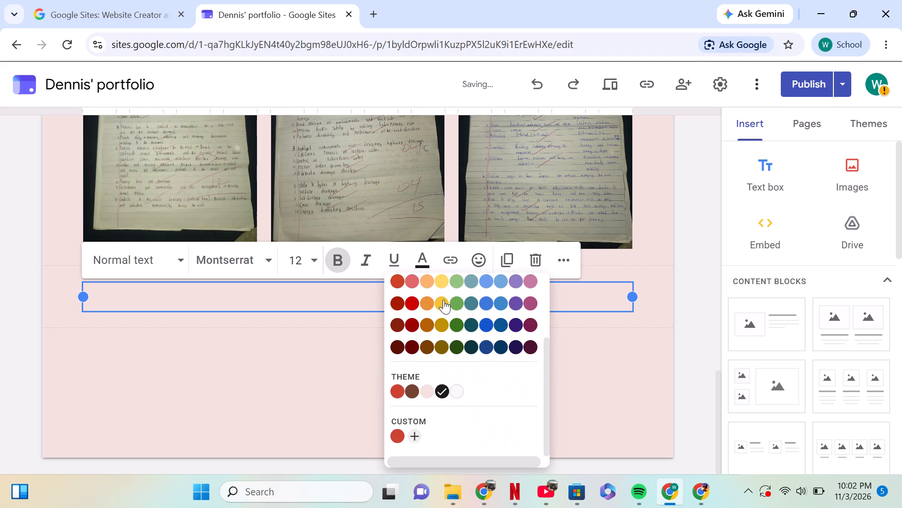
Set the text colour to bright green and enter the heading "PRACTICALS." in the new text box below the unit 2 images.
left_click_drag(546, 377, 543, 290)
left_click(462, 310)
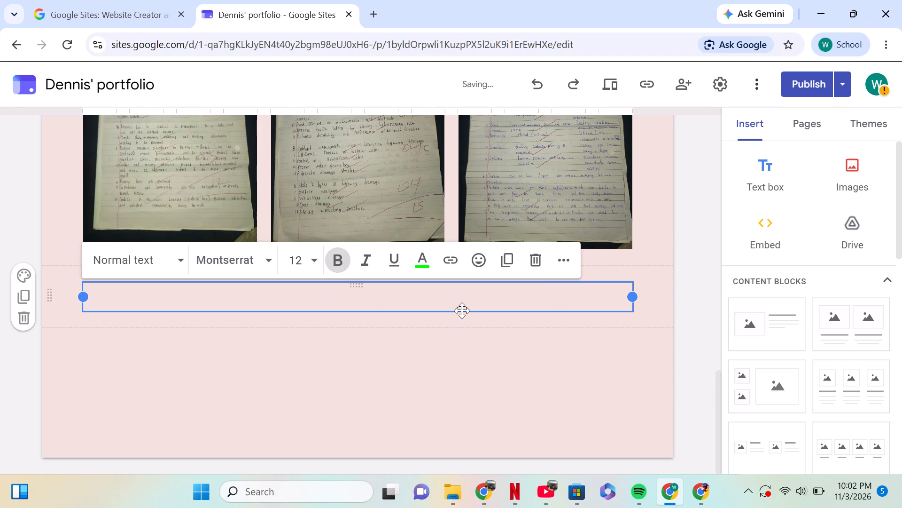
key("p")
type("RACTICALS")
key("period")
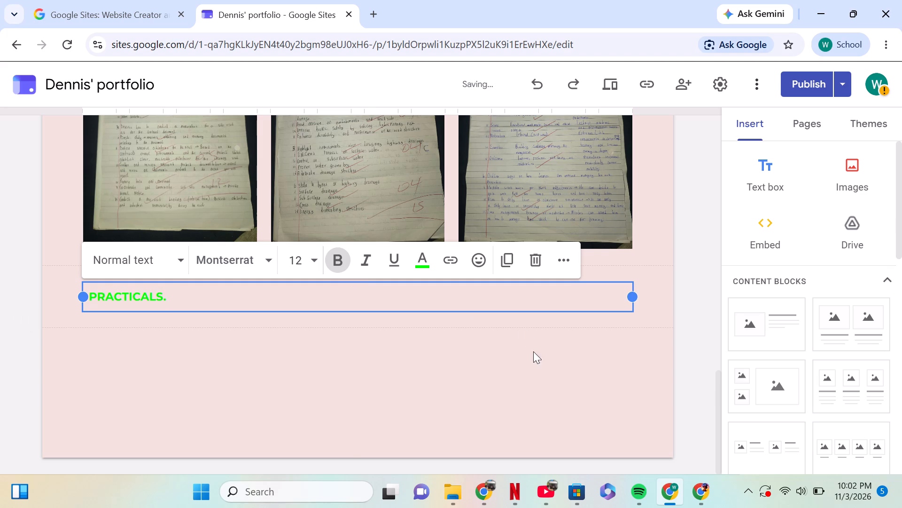
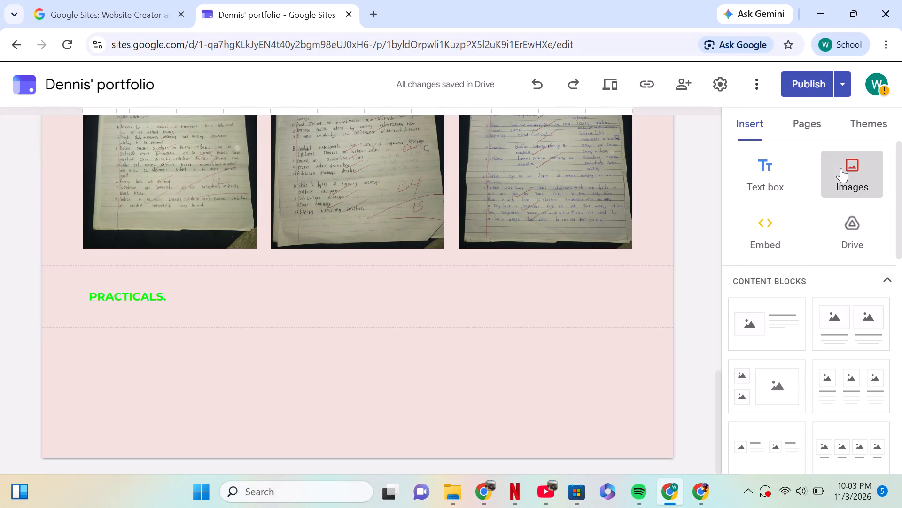
Start uploading an image from the computer for the "PRACTICALS." section by opening the file chooser.
left_click(852, 211)
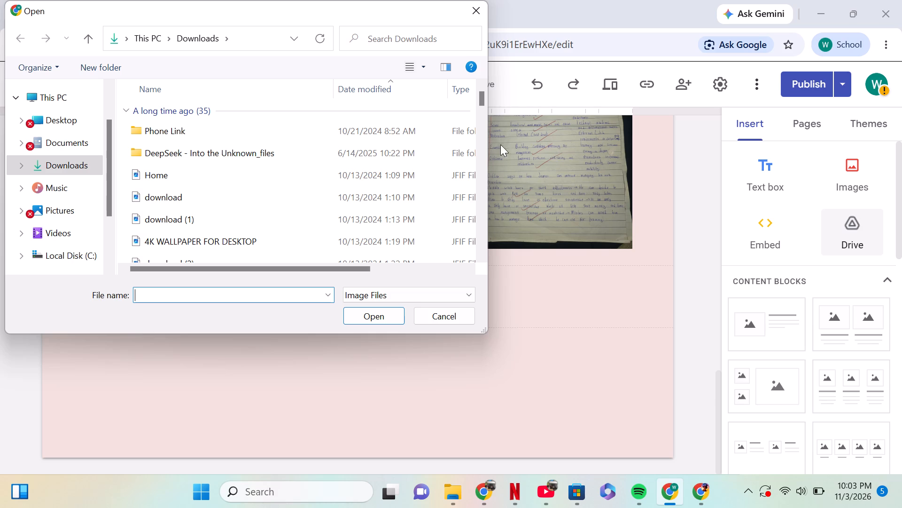
Upload "WhatsApp Image 2026-11-03 at 9.41.07 PM" from Downloads as the first image below the "PRACTICALS." heading.
left_click_drag(479, 97, 482, 253)
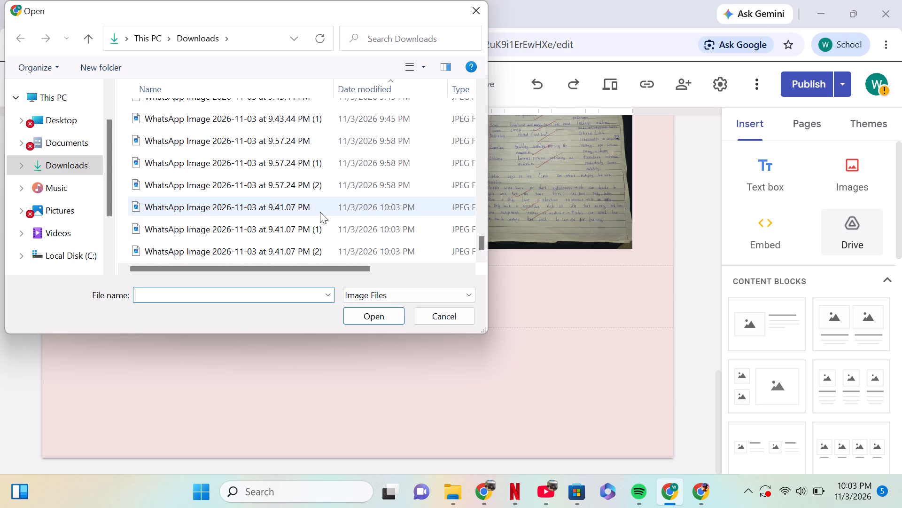
double_click(319, 211)
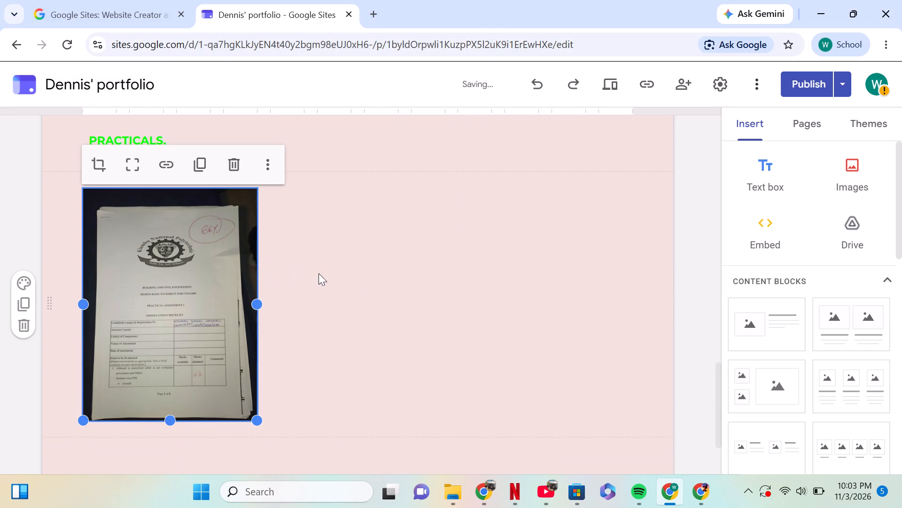
Upload "WhatsApp Image 2026-11-03 at 9.41.07 PM (1)" and place it beside the first practical image in the same row.
left_click(840, 174)
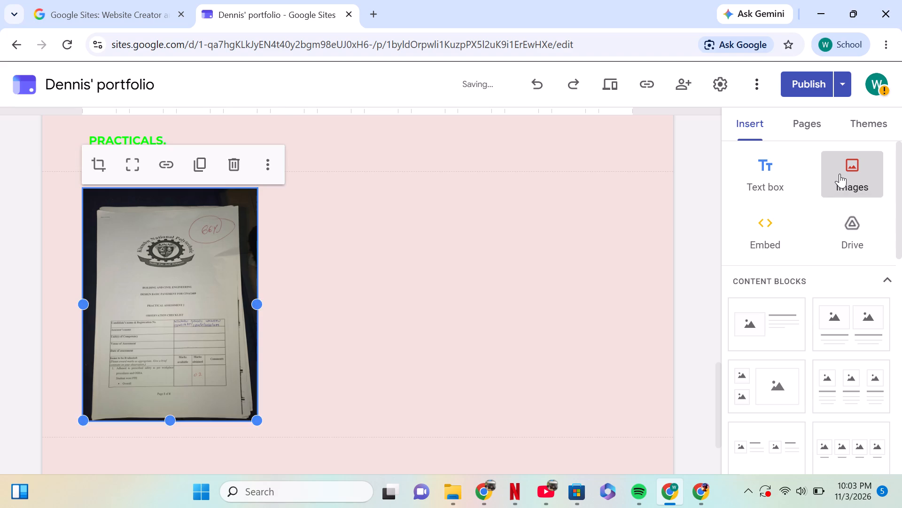
left_click(837, 222)
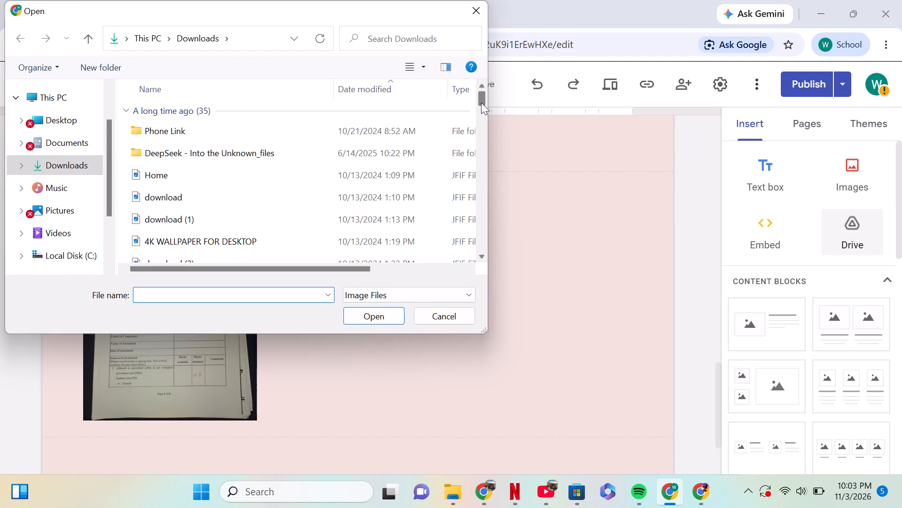
left_click_drag(480, 99, 489, 252)
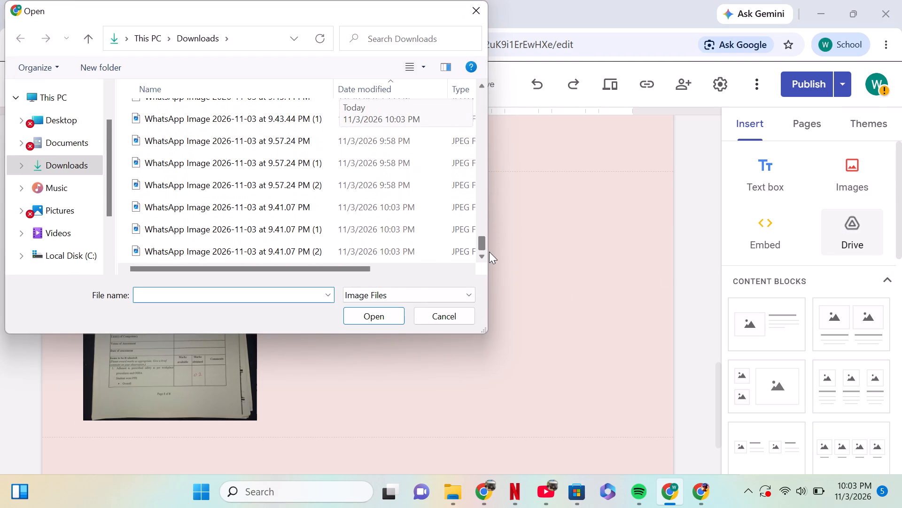
left_click_drag(489, 252, 489, 254)
double_click(350, 228)
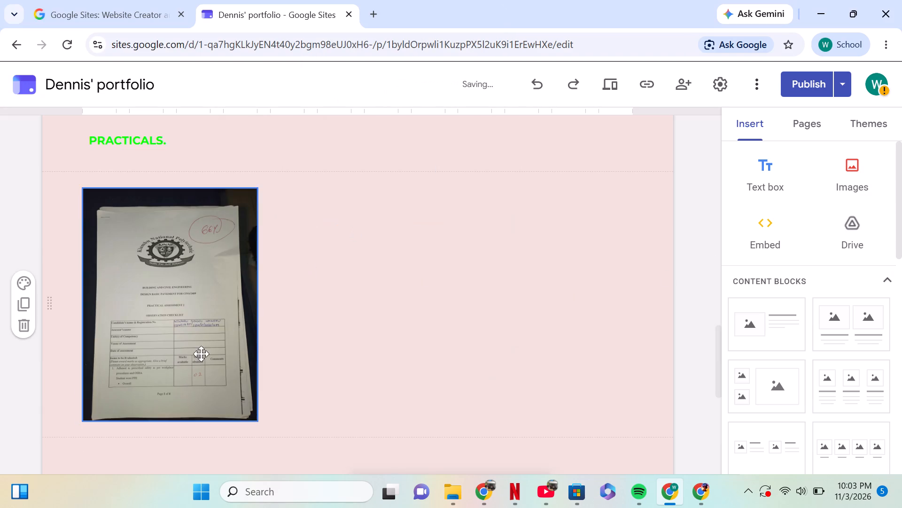
left_click_drag(179, 368, 360, 219)
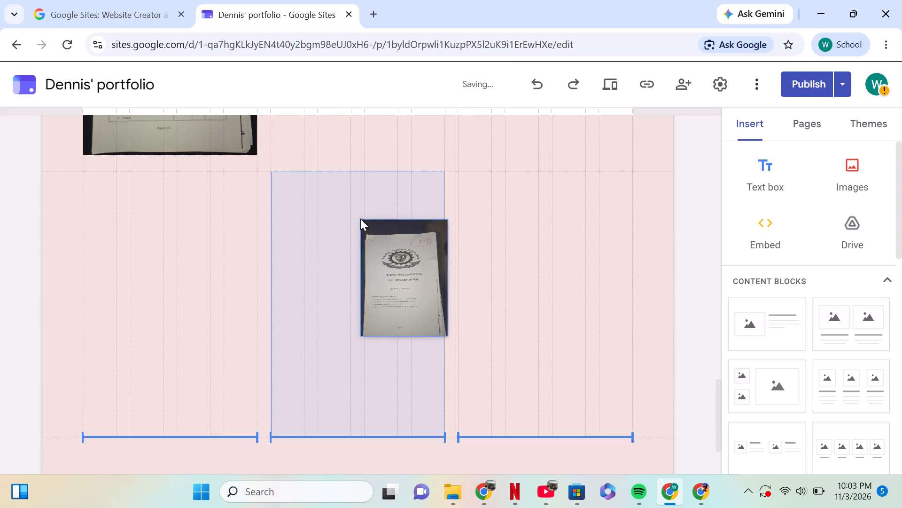
left_click_drag(360, 219, 371, 146)
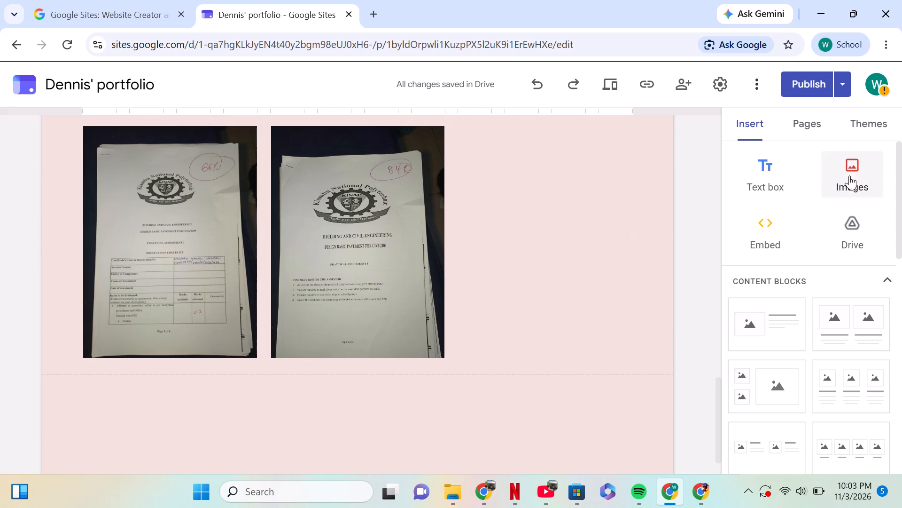
Upload "WhatsApp Image 2026-11-03 at 9.41.07 PM (2)" and place it as the third image in the practicals row.
left_click(850, 177)
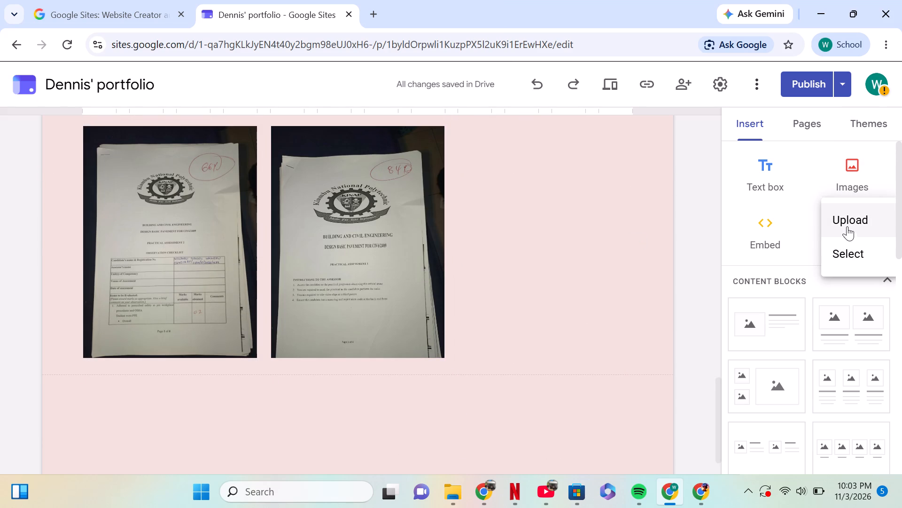
left_click(845, 223)
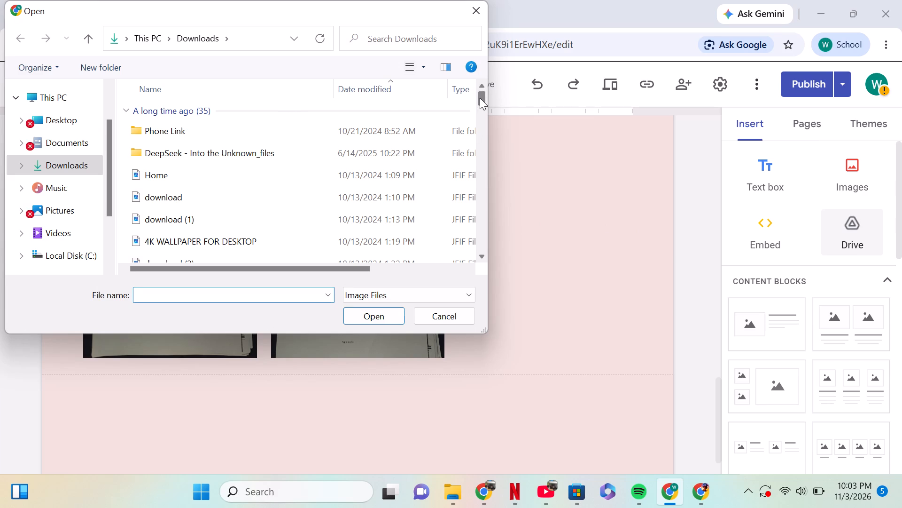
left_click_drag(481, 98, 490, 250)
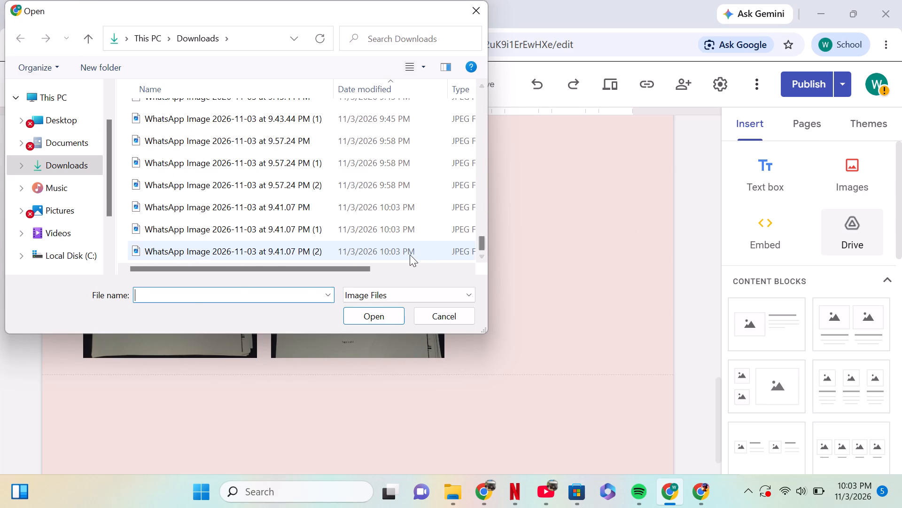
double_click(410, 254)
left_click_drag(192, 302, 292, 288)
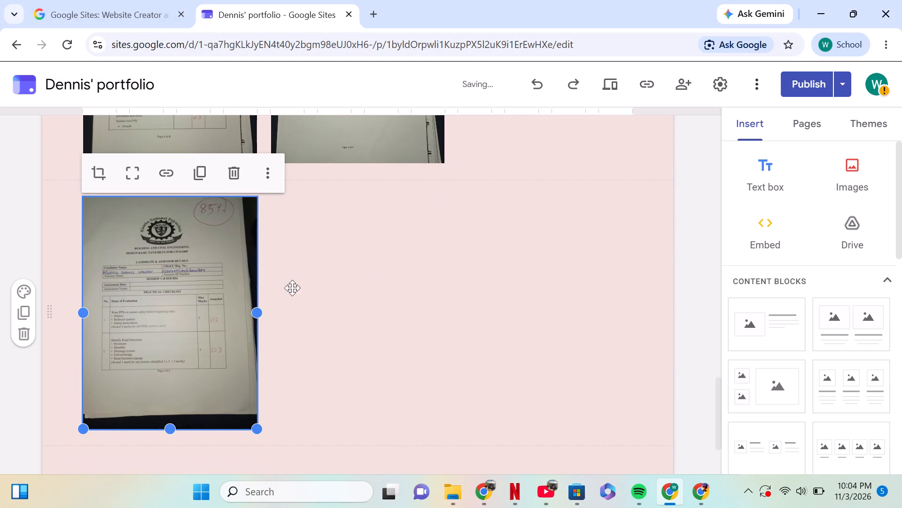
left_click_drag(292, 288, 540, 414)
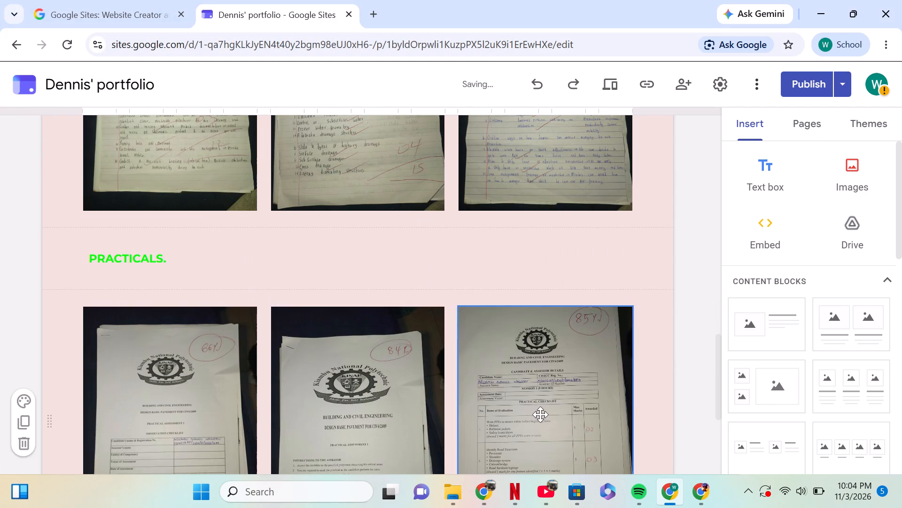
Insert a text box below the practical images and set its text to bold bright green.
left_click_drag(719, 360, 710, 418)
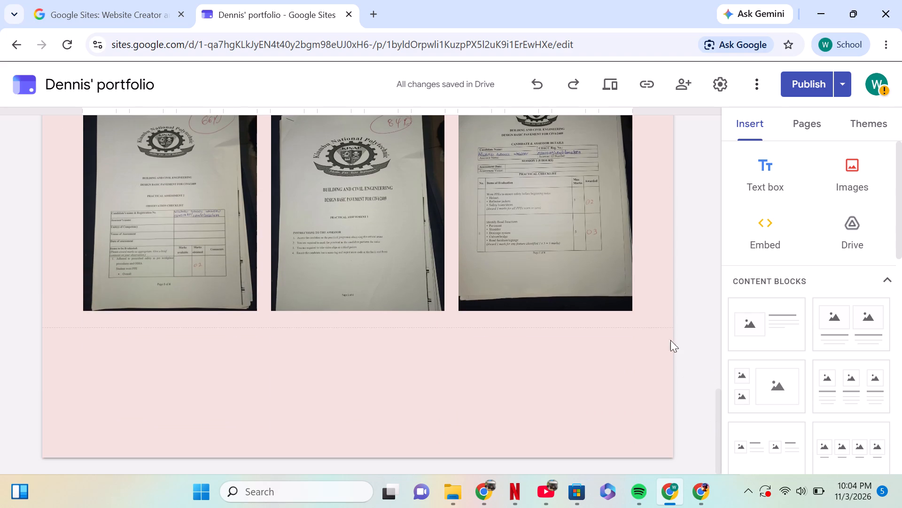
left_click(653, 294)
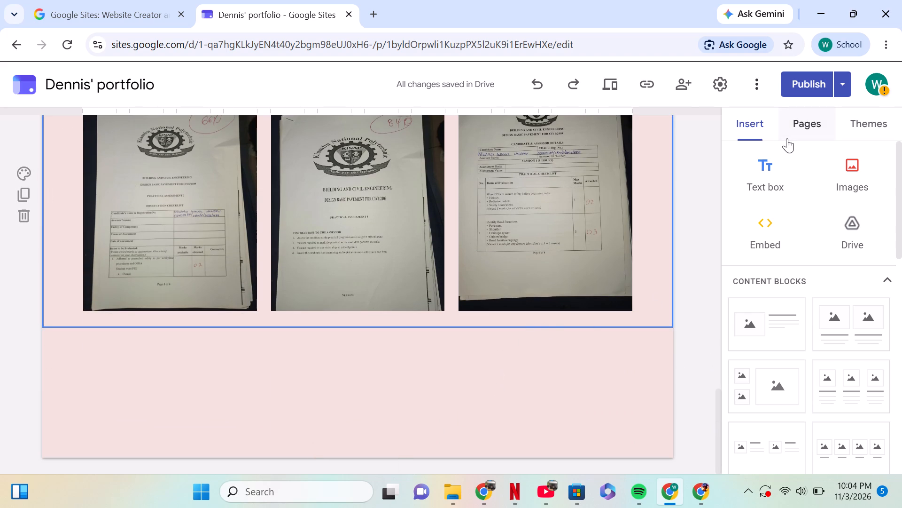
left_click(754, 164)
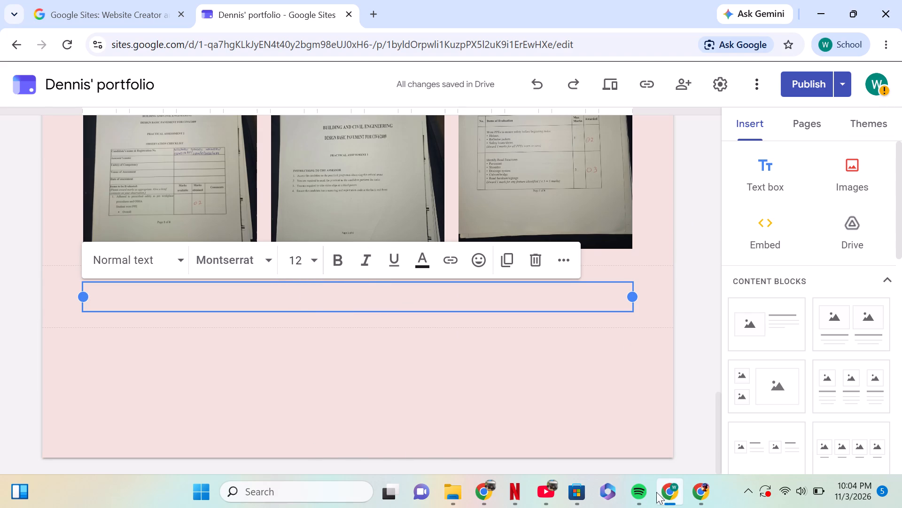
left_click(340, 259)
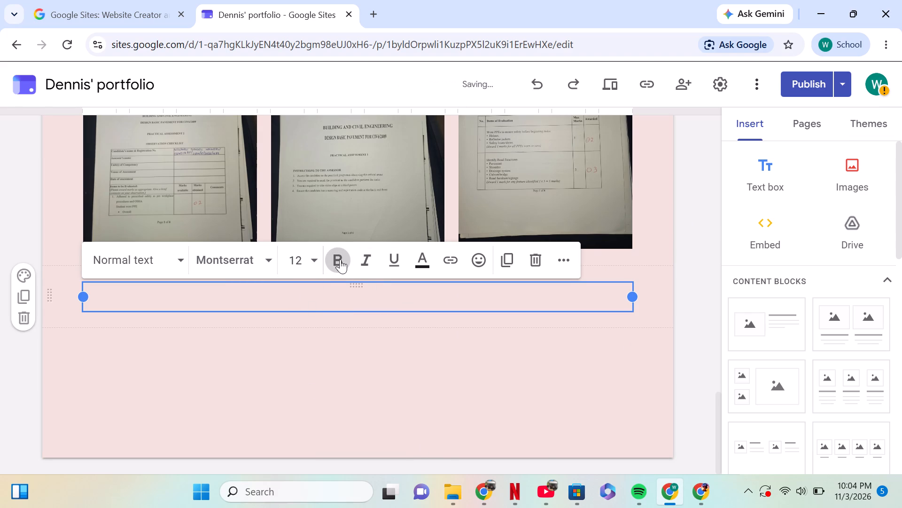
left_click(424, 255)
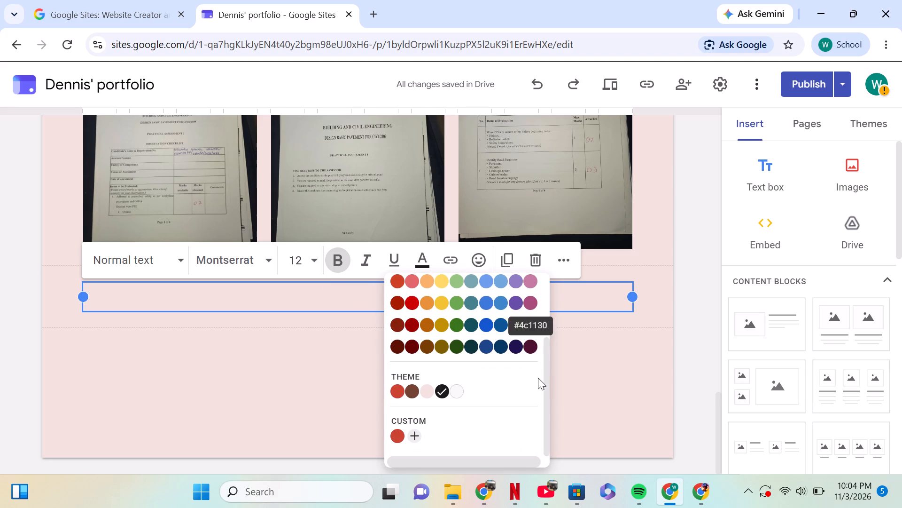
left_click_drag(545, 384, 561, 297)
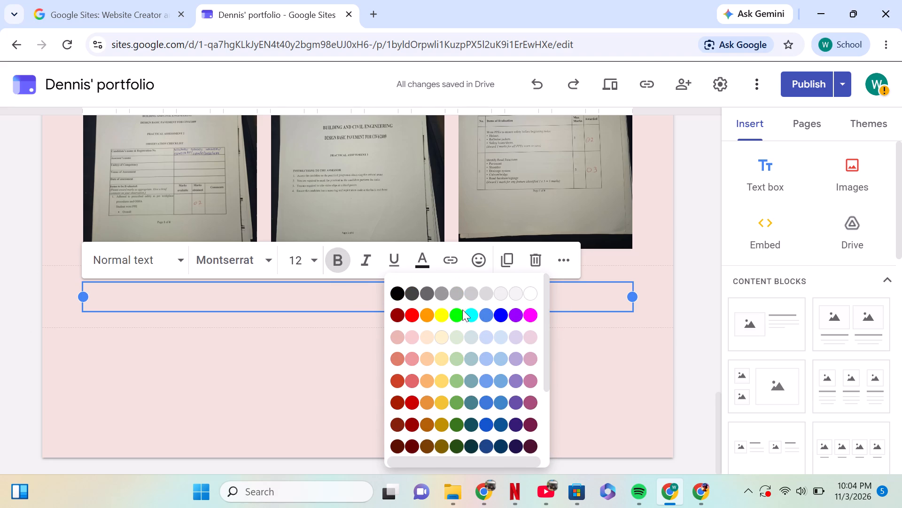
left_click(455, 312)
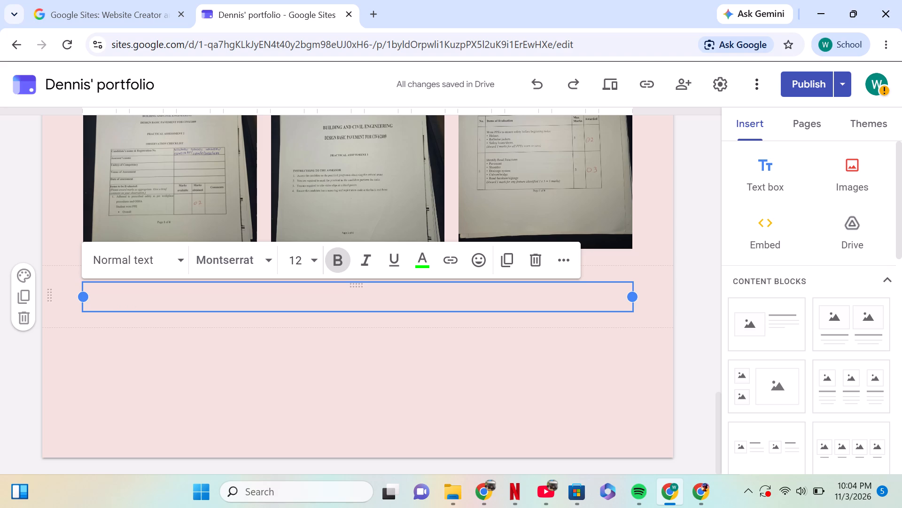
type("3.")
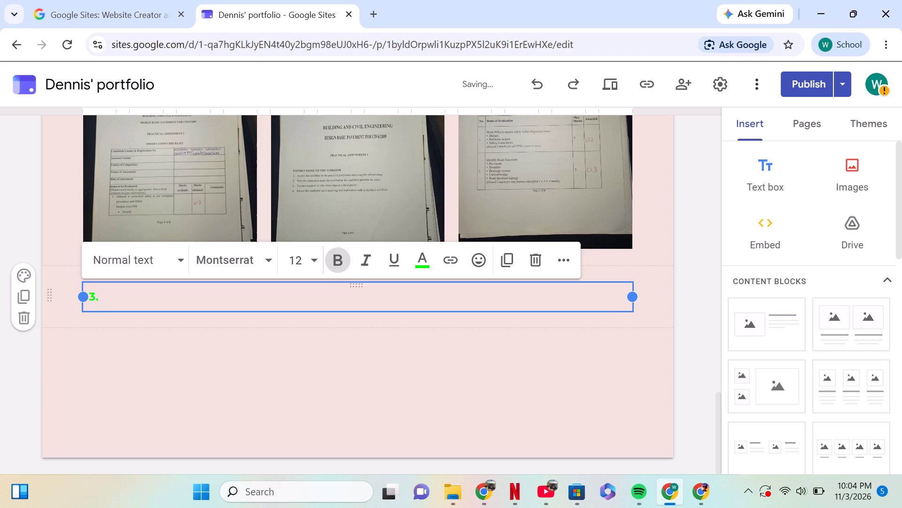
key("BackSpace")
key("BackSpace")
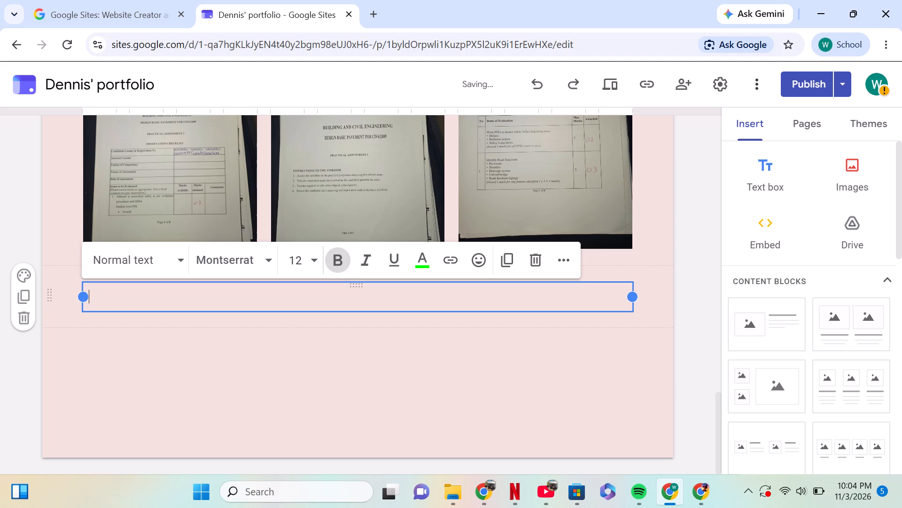
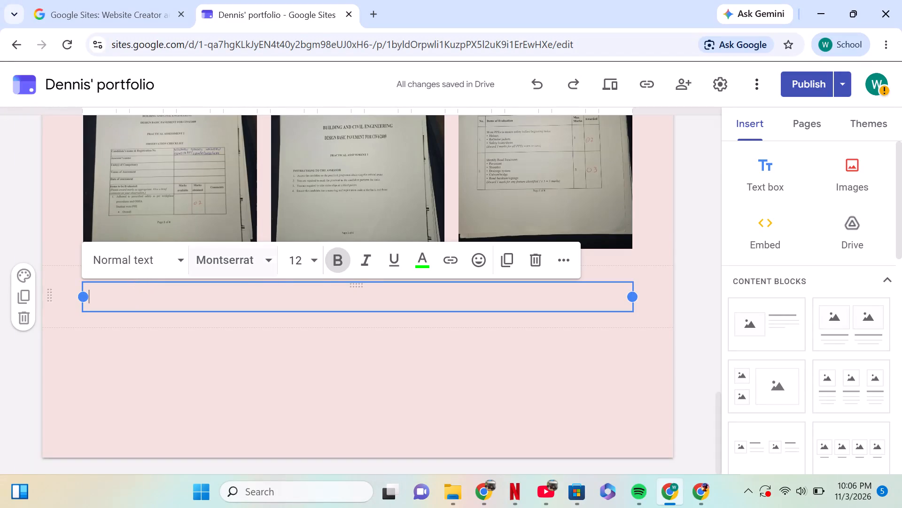
Enter the heading "3. Road construction works." in the new text box, with a plain black number and bold bright green (#00ff00) words.
left_click(329, 267)
left_click(418, 260)
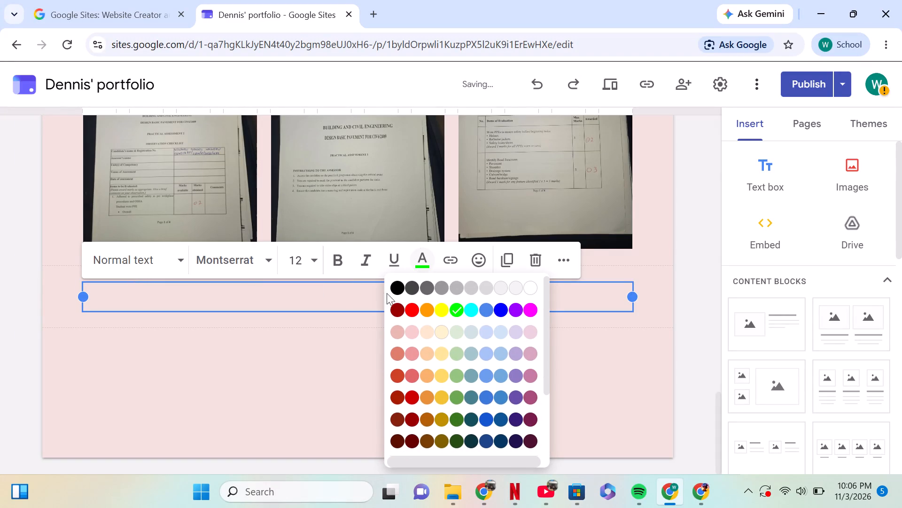
left_click(394, 289)
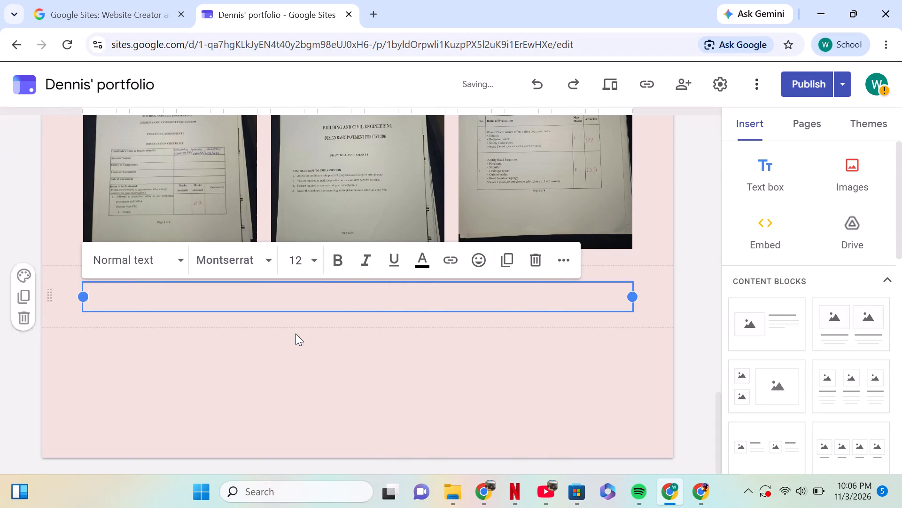
key("3")
type(".")
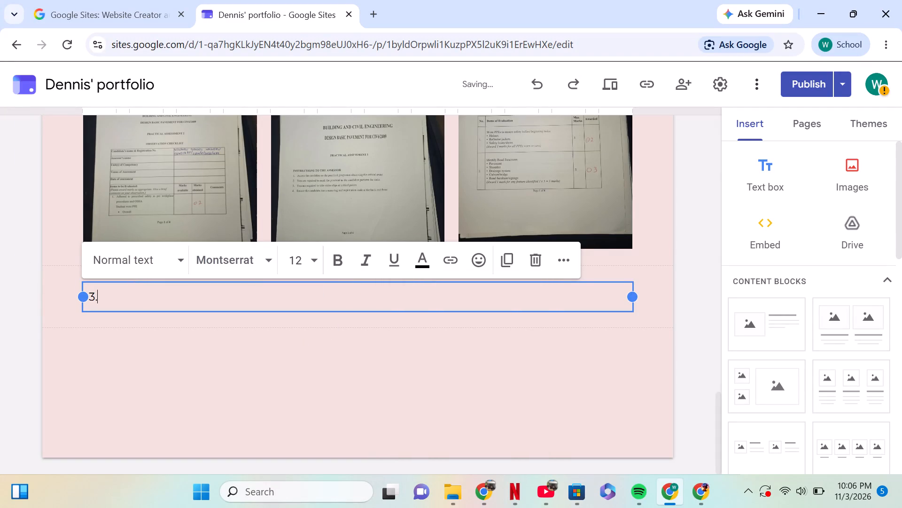
key("space")
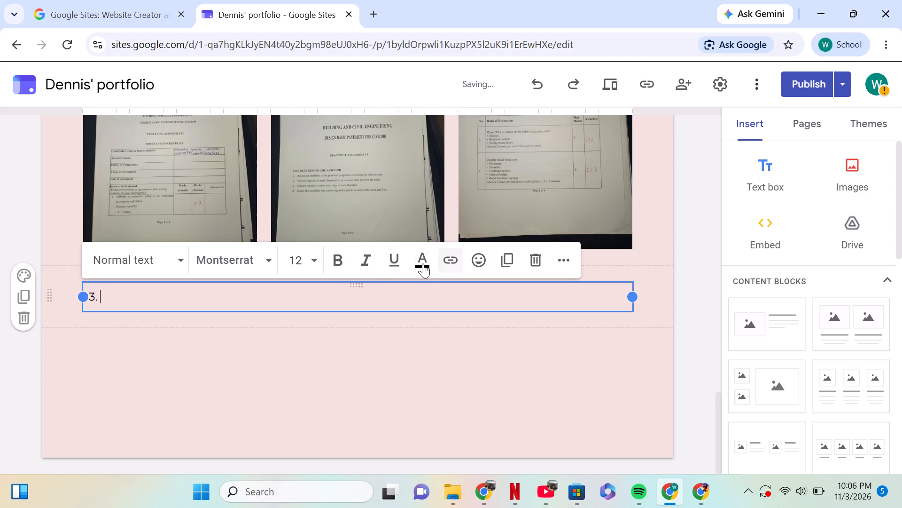
left_click(420, 264)
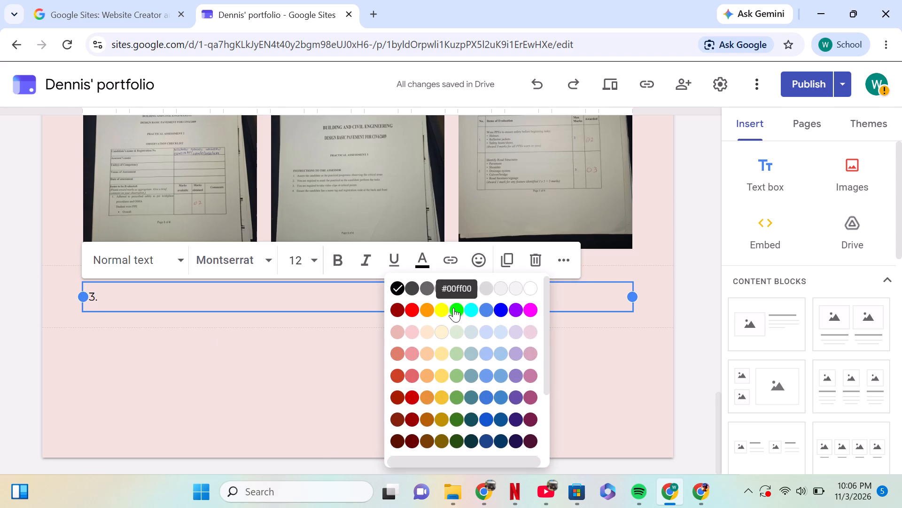
left_click(453, 308)
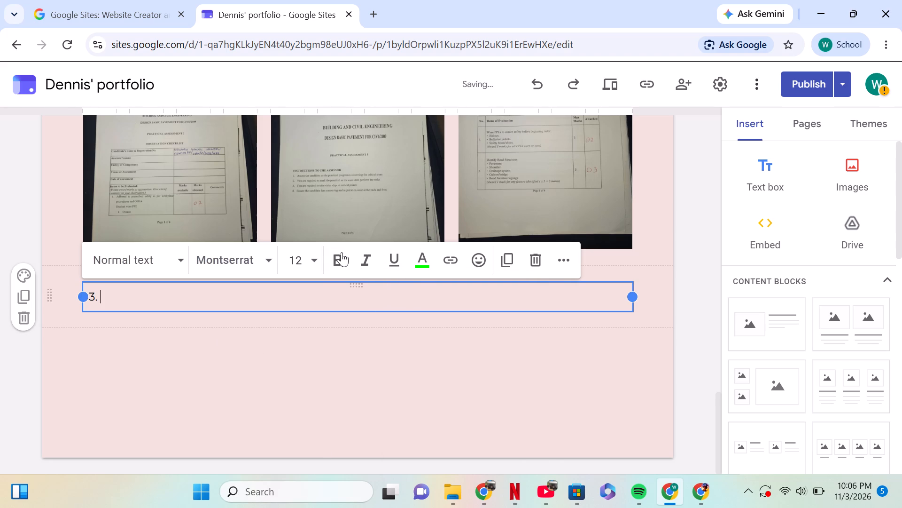
left_click(339, 252)
type("oad")
key("space")
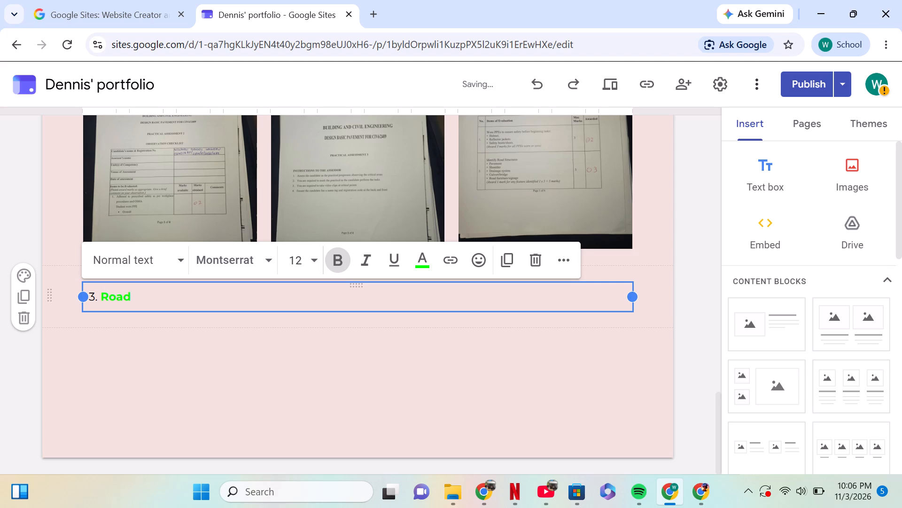
type("construction works")
key("period")
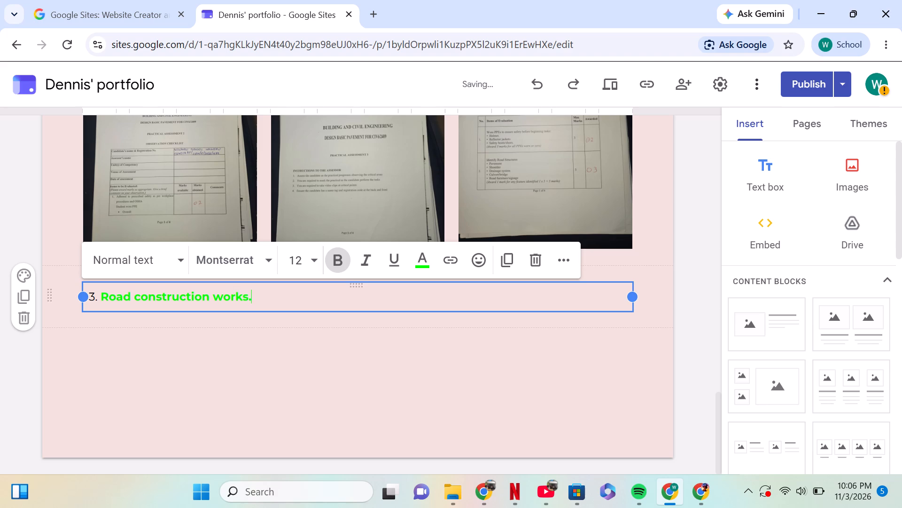
Insert a text box below the "Road construction works." heading and paste in the red "CAT 2." label copied from the Design basic pavement section.
left_click(772, 167)
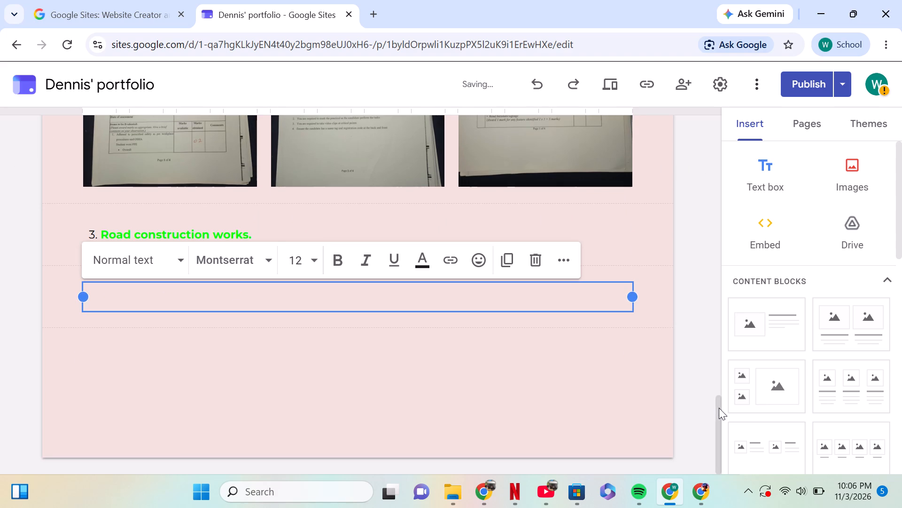
left_click_drag(719, 408, 731, 270)
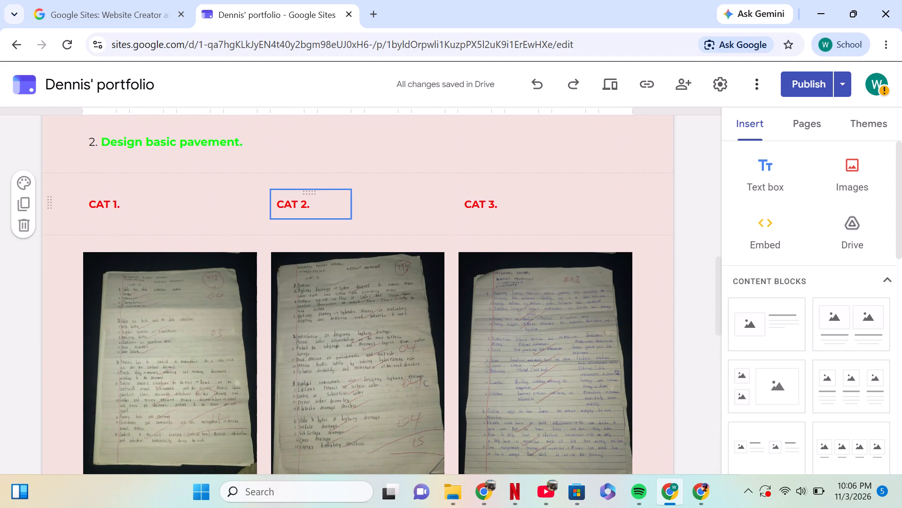
left_click_drag(326, 201, 279, 205)
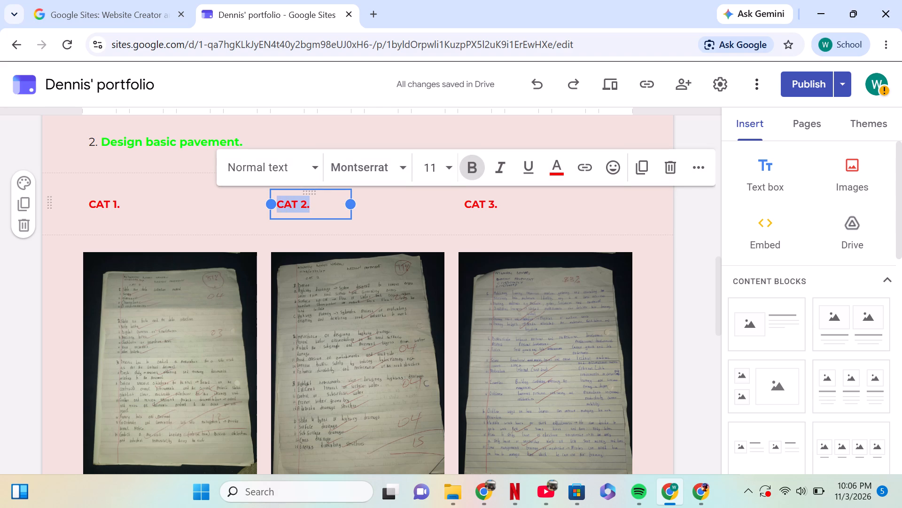
left_click_drag(279, 205, 277, 205)
key("ctrl+c")
left_click(427, 227)
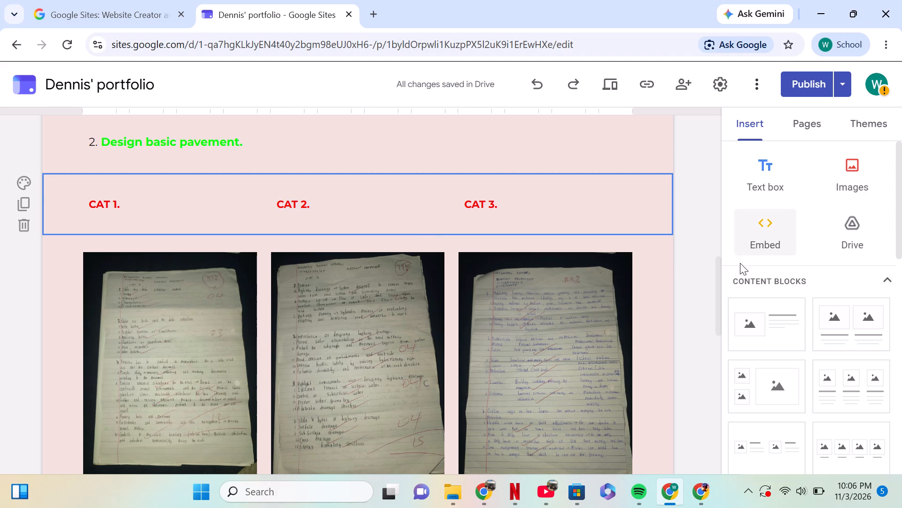
left_click_drag(718, 284, 718, 397)
left_click(267, 409)
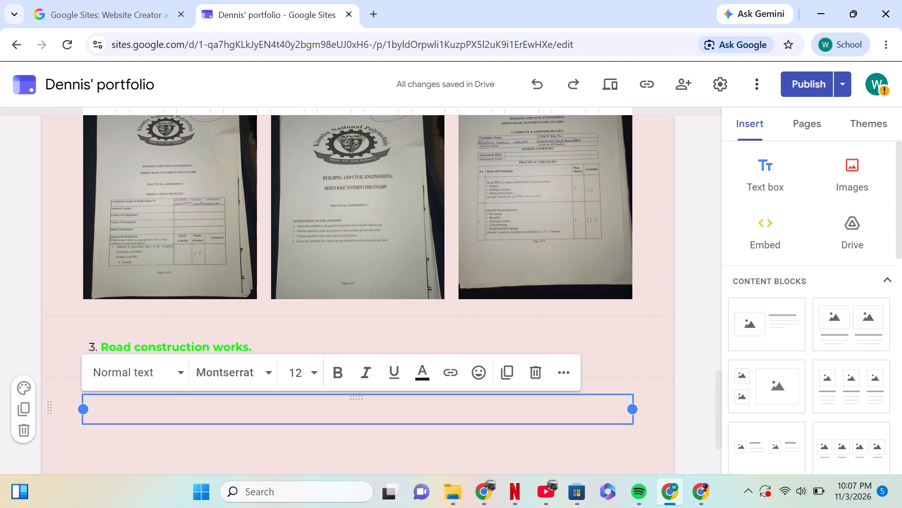
key("ctrl+v")
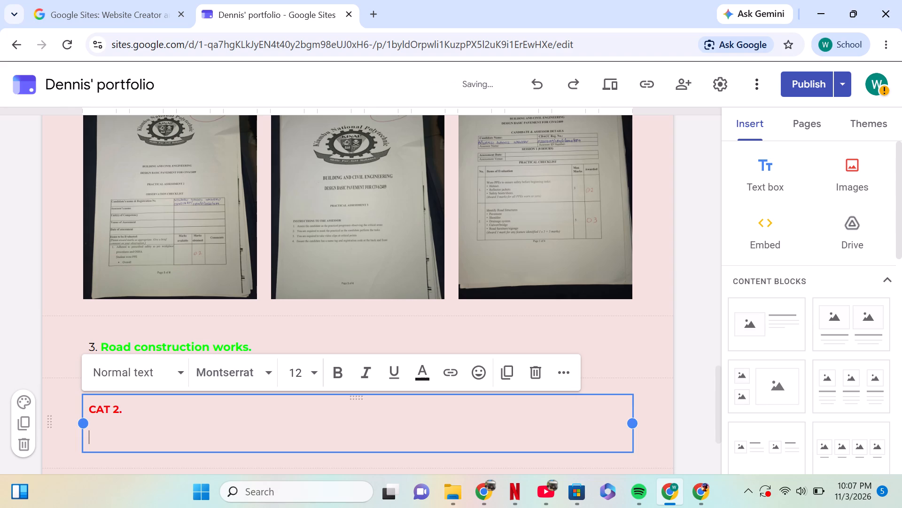
key("BackSpace")
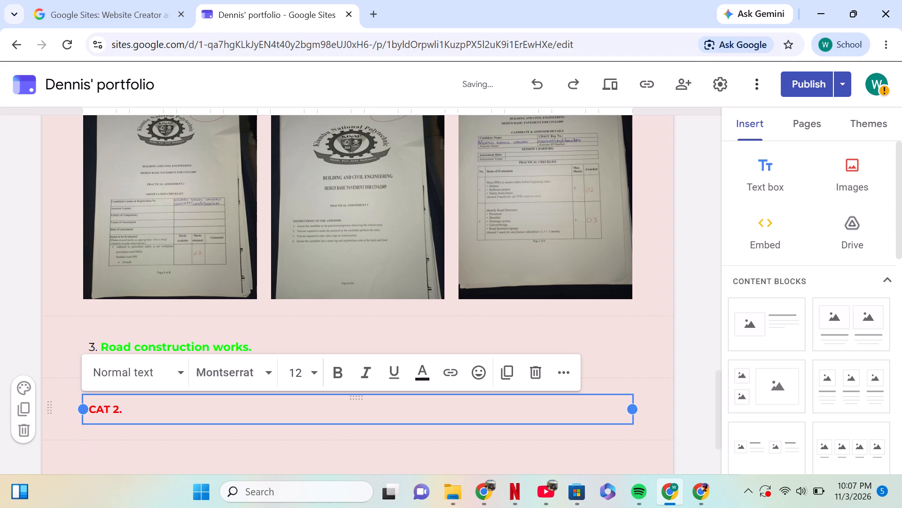
Narrow the pasted label's text box to just wider than its text and change the label to "CAT 1.".
left_click_drag(631, 409, 425, 416)
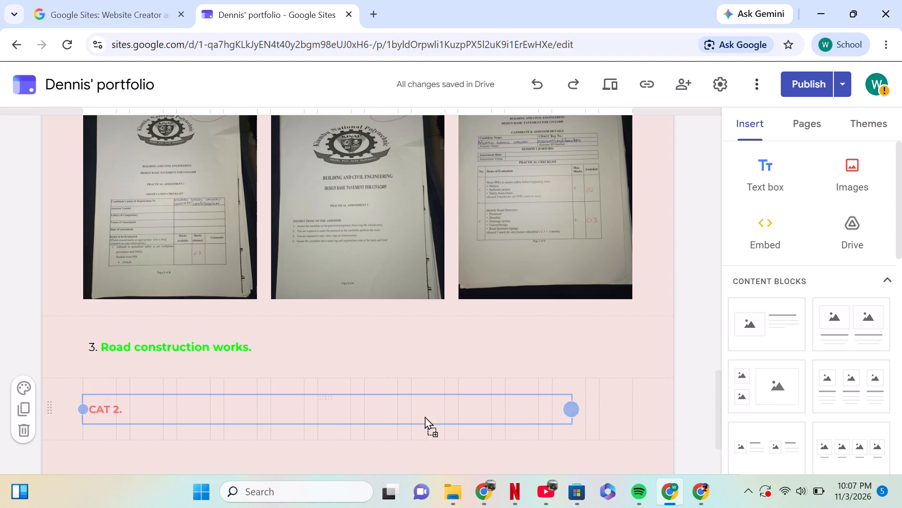
left_click_drag(425, 416, 161, 421)
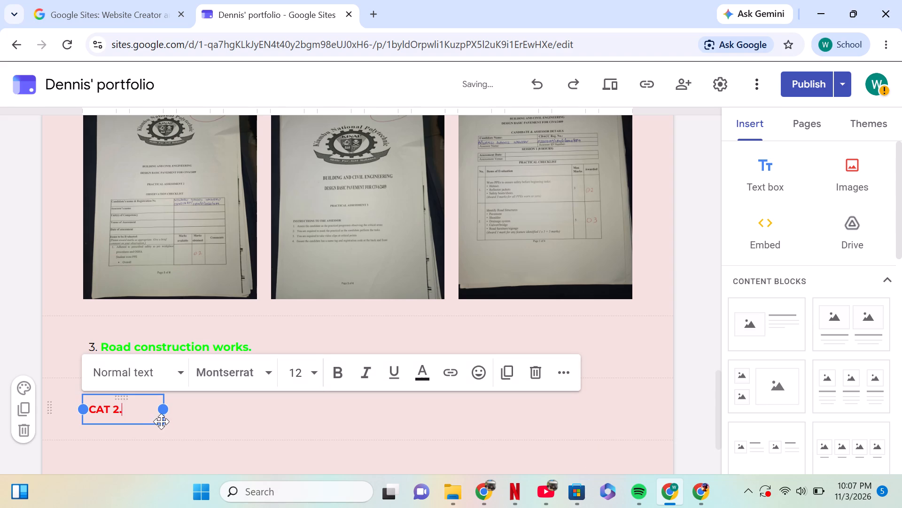
key("BackSpace")
key("BackSpace")
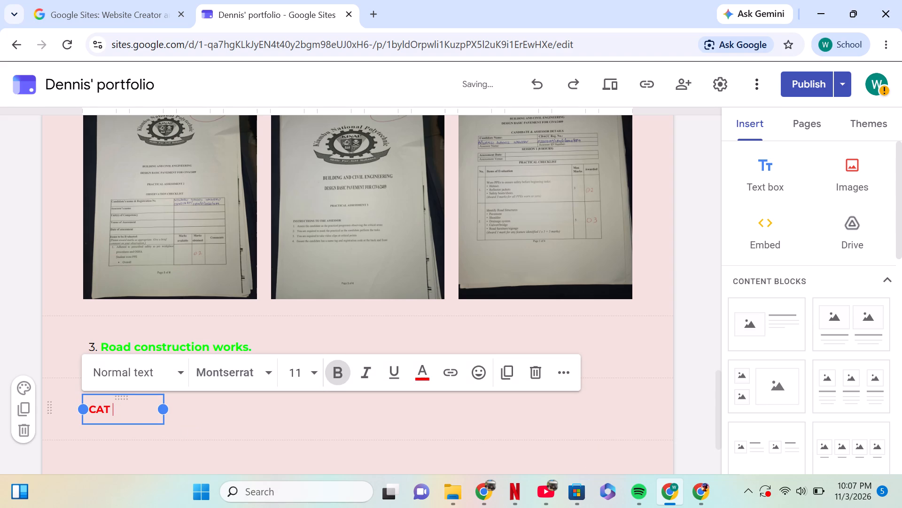
type("1.")
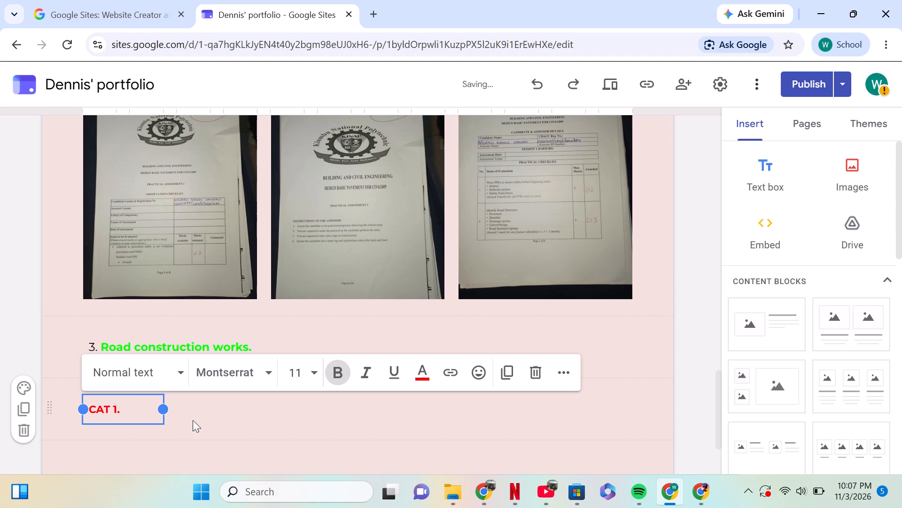
left_click(197, 419)
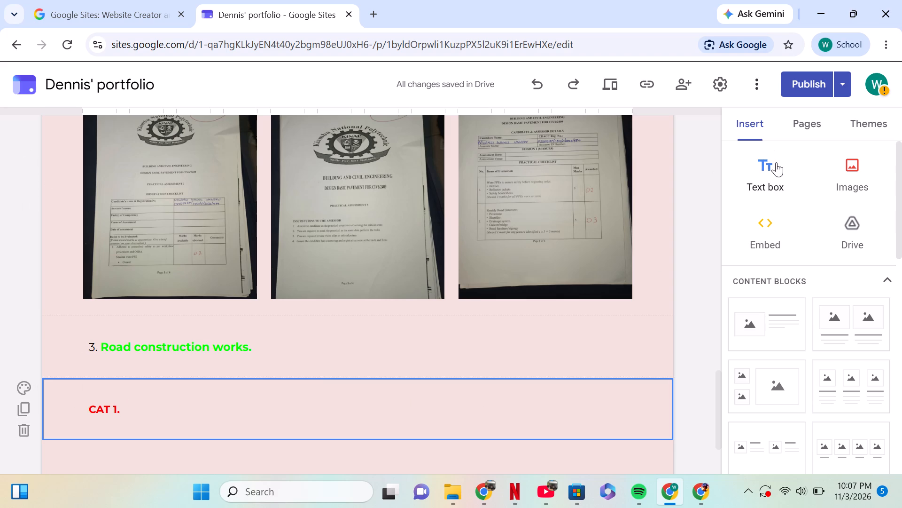
Add a narrow text box with the copied red "CAT 2." label and place it in the CAT 1 row, in the middle column.
left_click(776, 167)
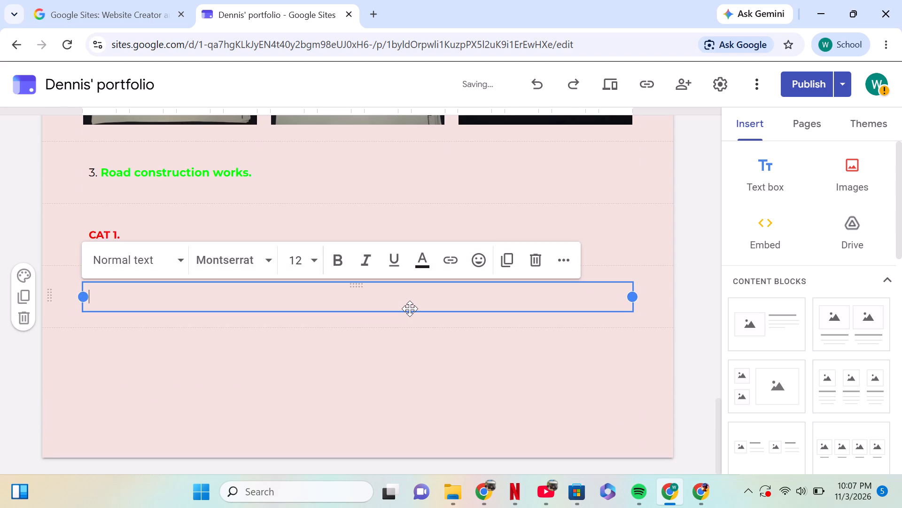
key("ctrl+v")
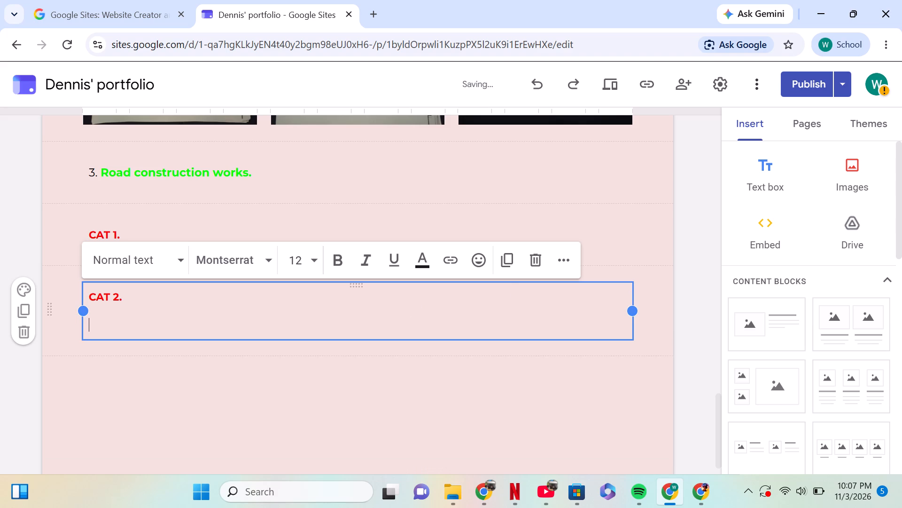
key("BackSpace")
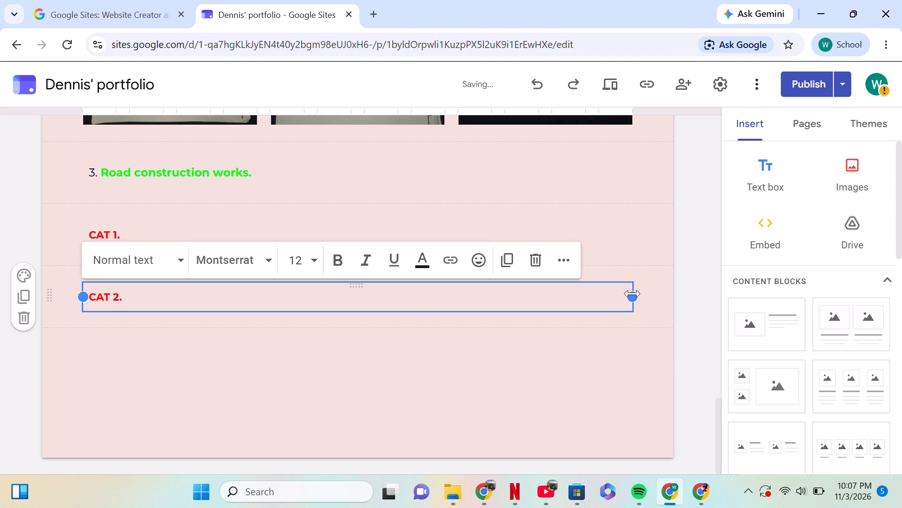
left_click_drag(632, 294, 158, 306)
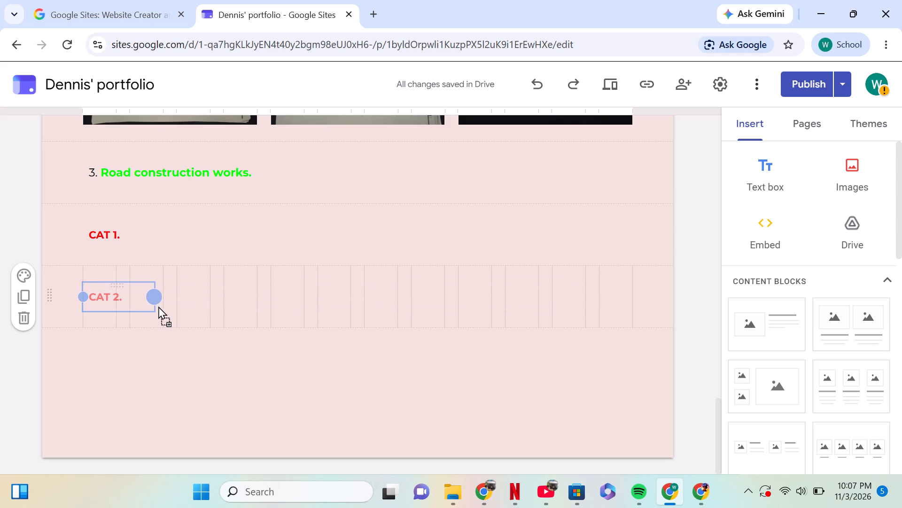
left_click_drag(158, 306, 160, 308)
left_click_drag(152, 308, 332, 274)
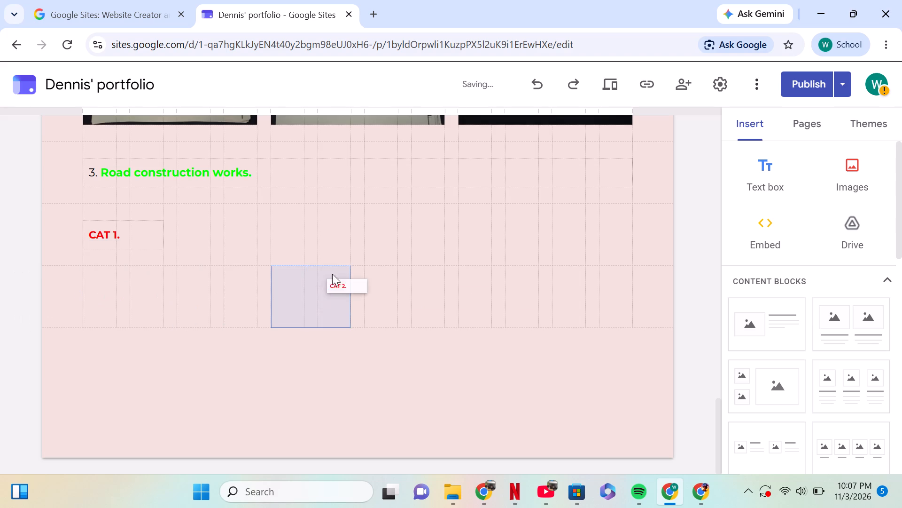
left_click_drag(332, 274, 329, 249)
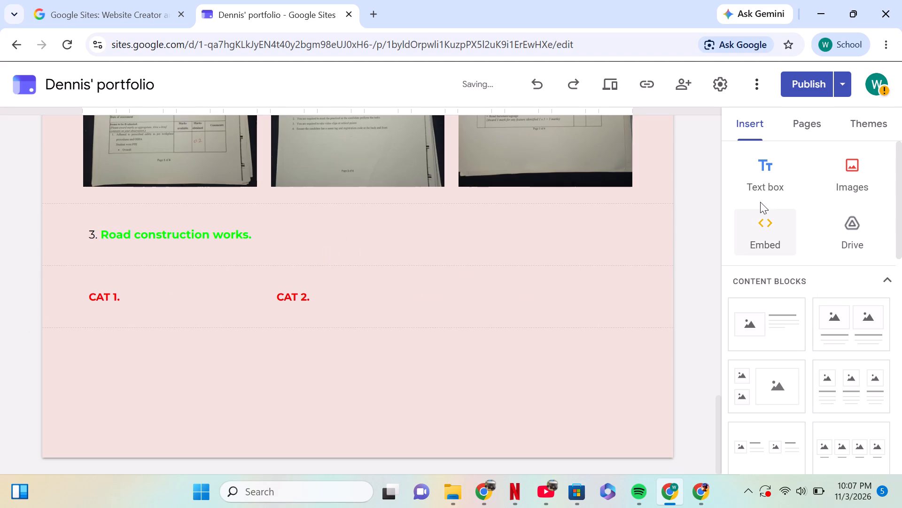
Add a narrow text box from the copied label, change it to "CAT 3.", and move it into the CAT row's third column.
left_click(762, 185)
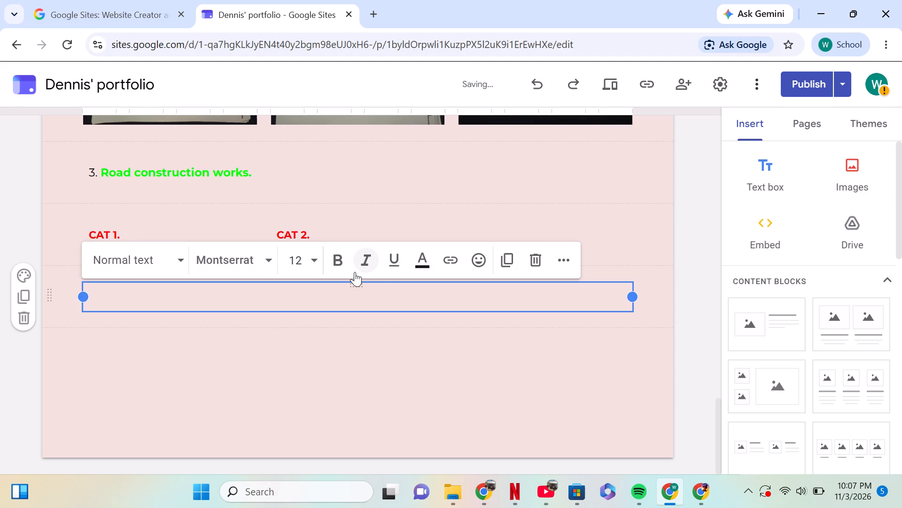
key("ctrl+v")
key("BackSpace")
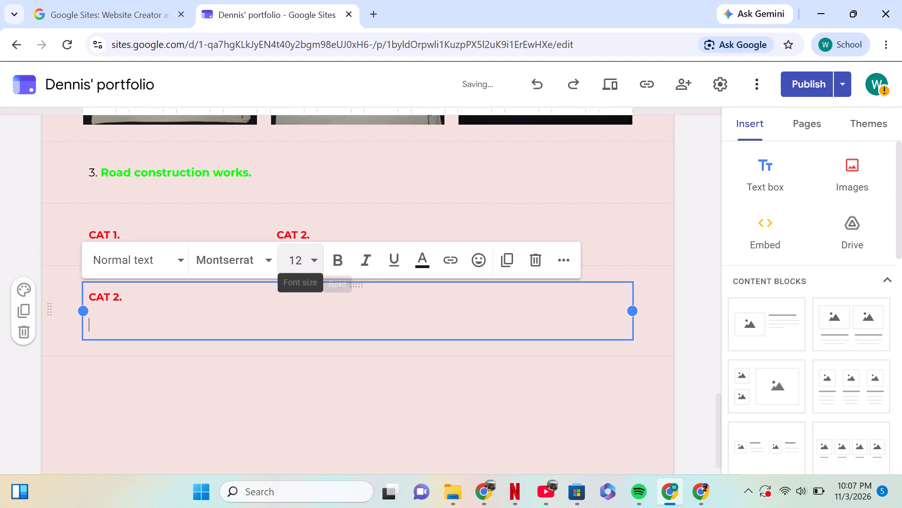
key("BackSpace")
key("BackSpace")
type("3.")
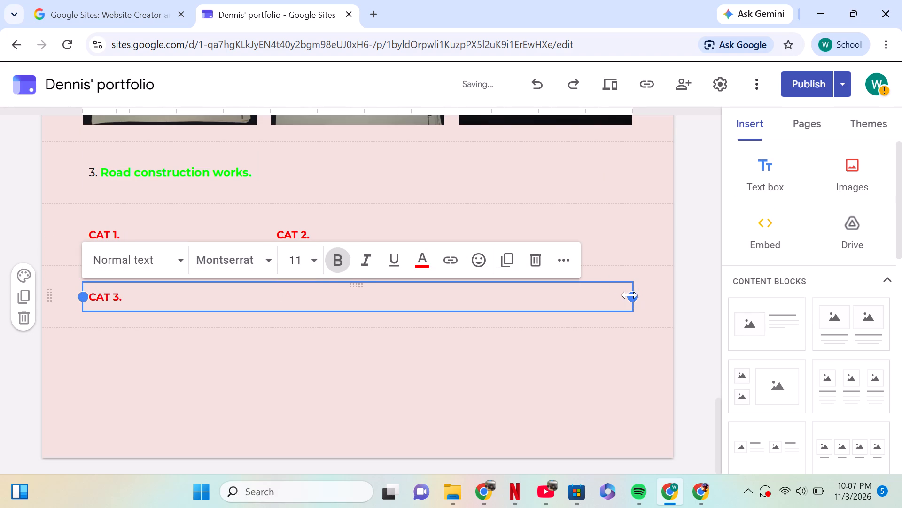
left_click_drag(629, 295, 159, 286)
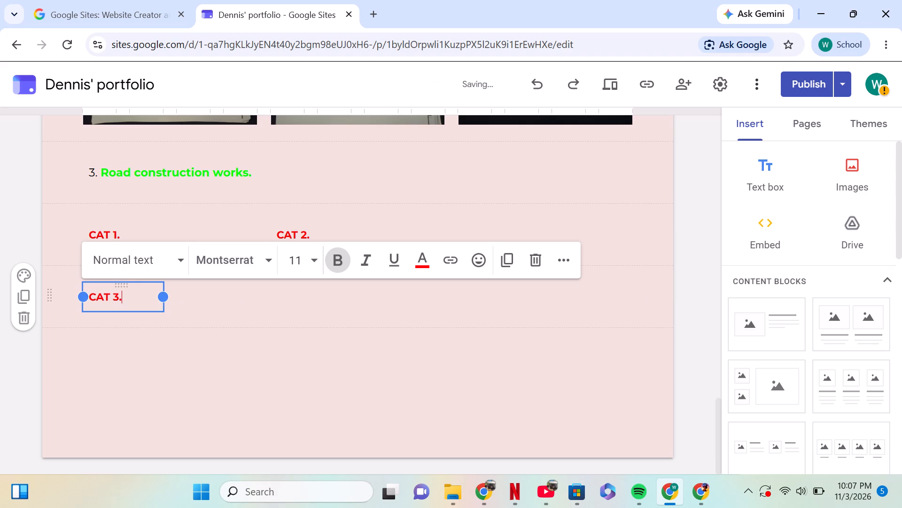
left_click_drag(146, 308, 556, 247)
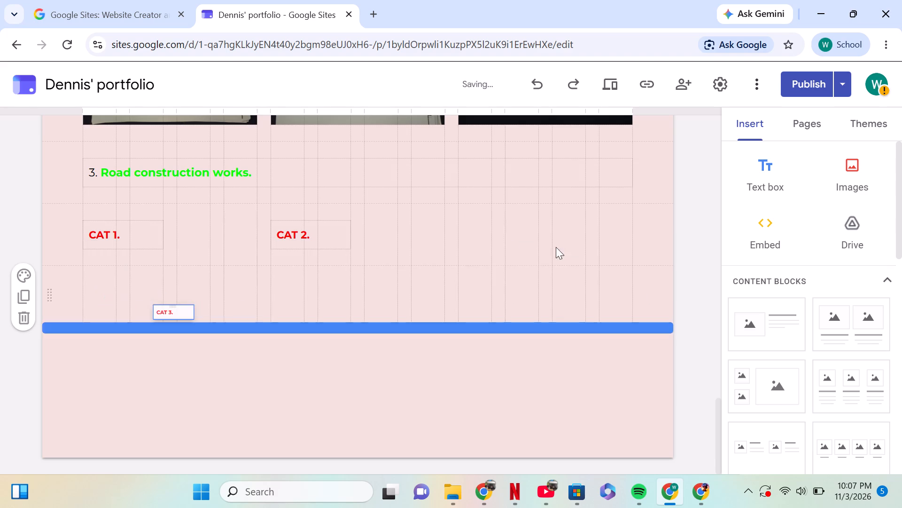
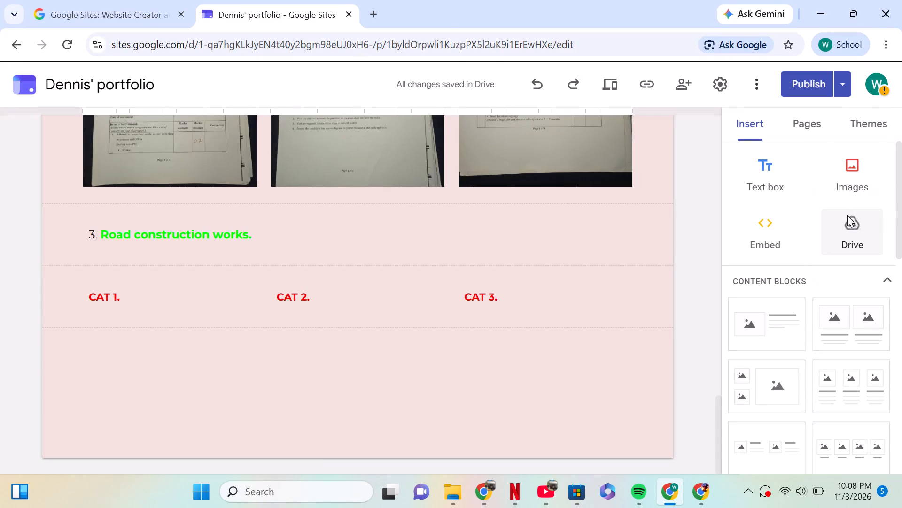
Upload "WhatsApp Image 2026-11-03 at 10.05.41 PM" from Downloads as the image under the Road construction works "CAT 1." label.
left_click_drag(484, 99, 486, 157)
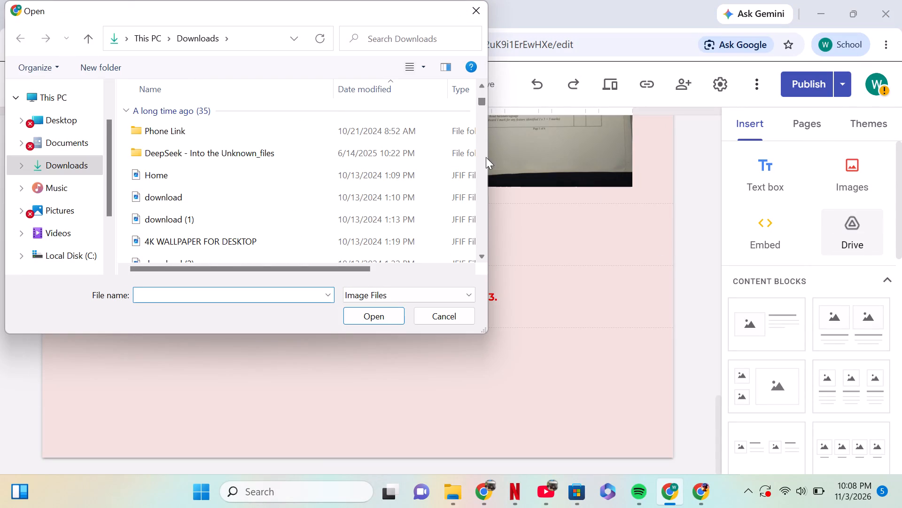
left_click_drag(486, 157, 485, 252)
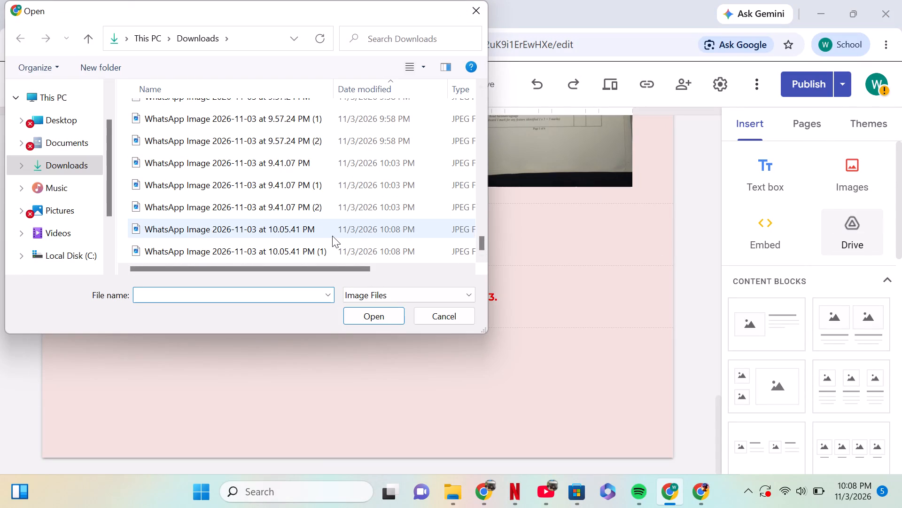
double_click(332, 236)
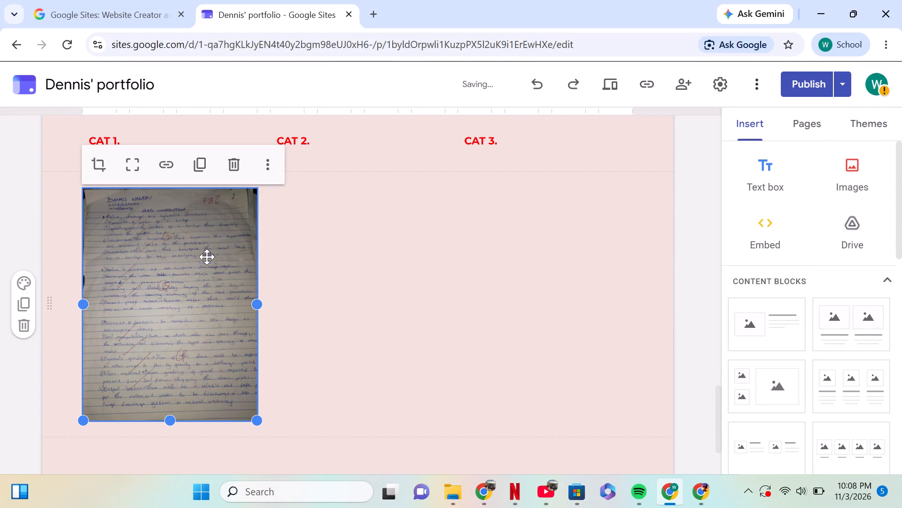
Upload "WhatsApp Image 2026-11-03 at 10.05.41 PM (1)" from Downloads and place it beside the first image, under "CAT 2.".
left_click(850, 168)
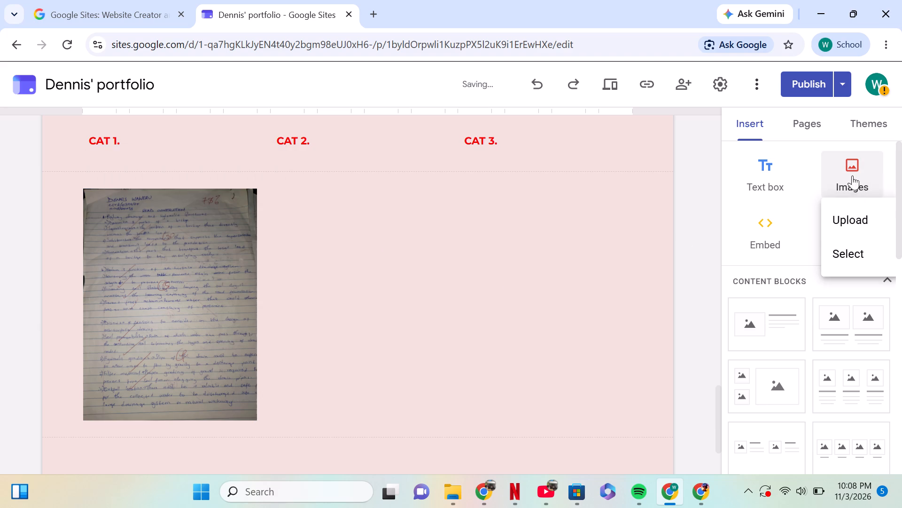
left_click(856, 215)
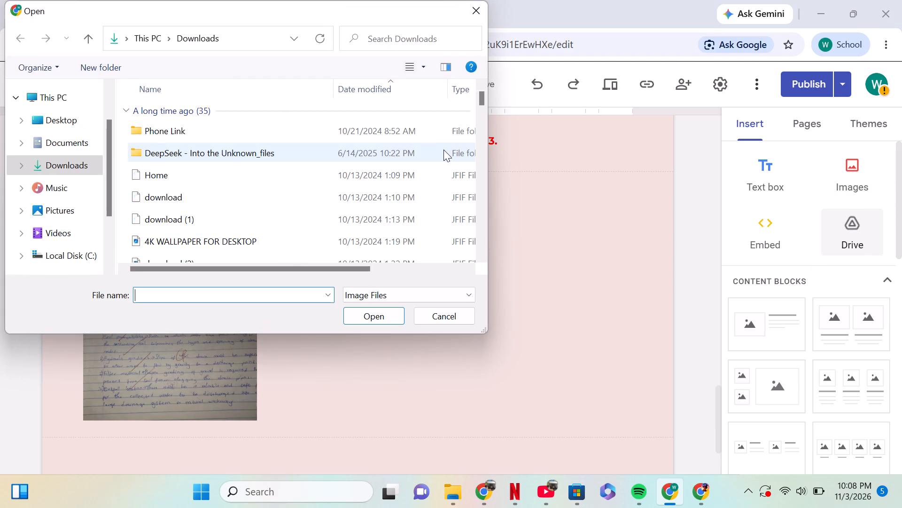
left_click_drag(481, 98, 472, 251)
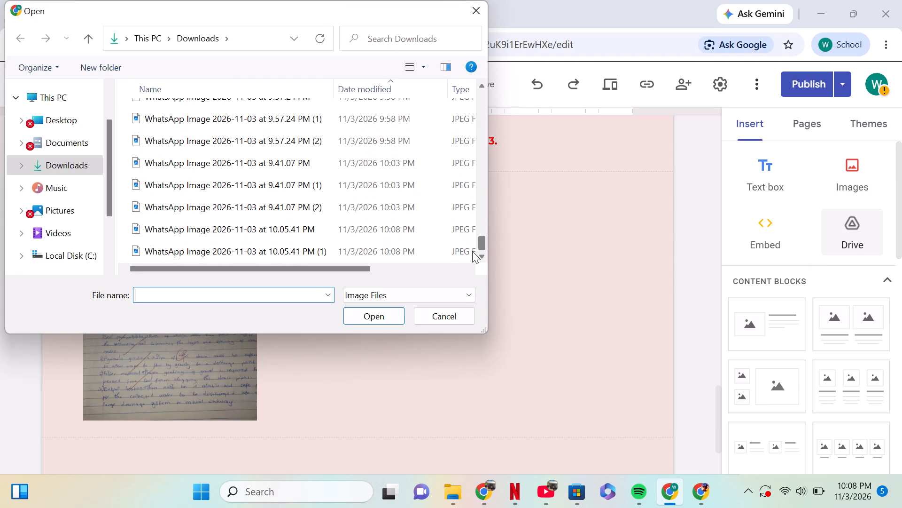
double_click(412, 253)
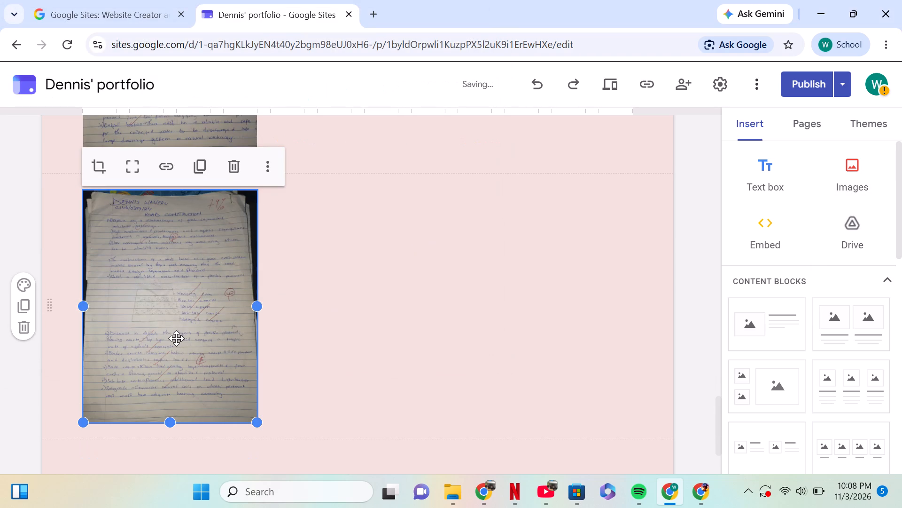
left_click_drag(176, 338, 383, 164)
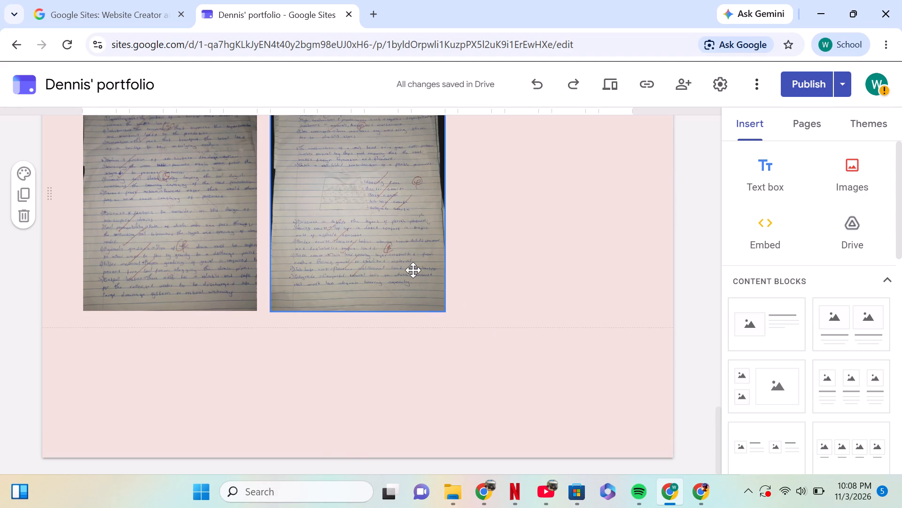
Add a text box below the Road construction works CAT images with the heading "PRACTICALS." in bold green (#00ff00).
left_click(714, 445)
left_click_drag(722, 447, 716, 448)
left_click_drag(716, 448, 714, 415)
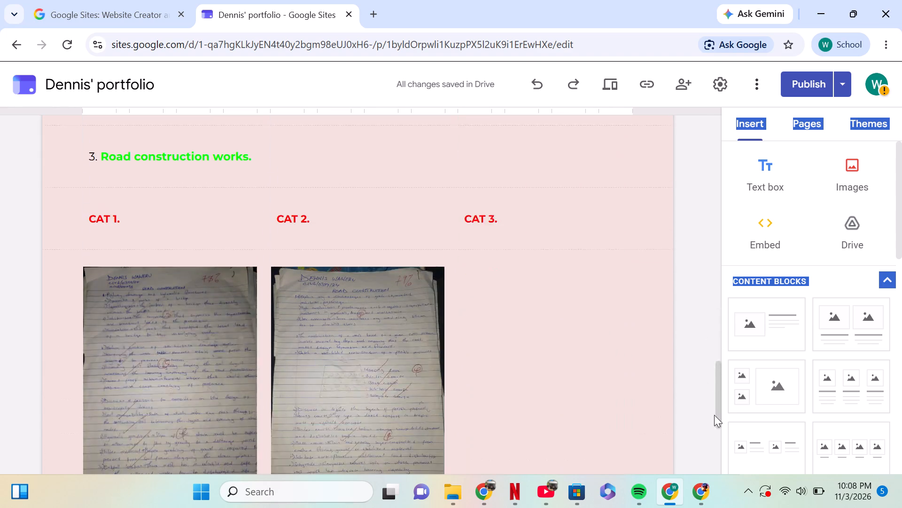
left_click_drag(714, 415, 718, 438)
left_click(710, 387)
left_click(636, 321)
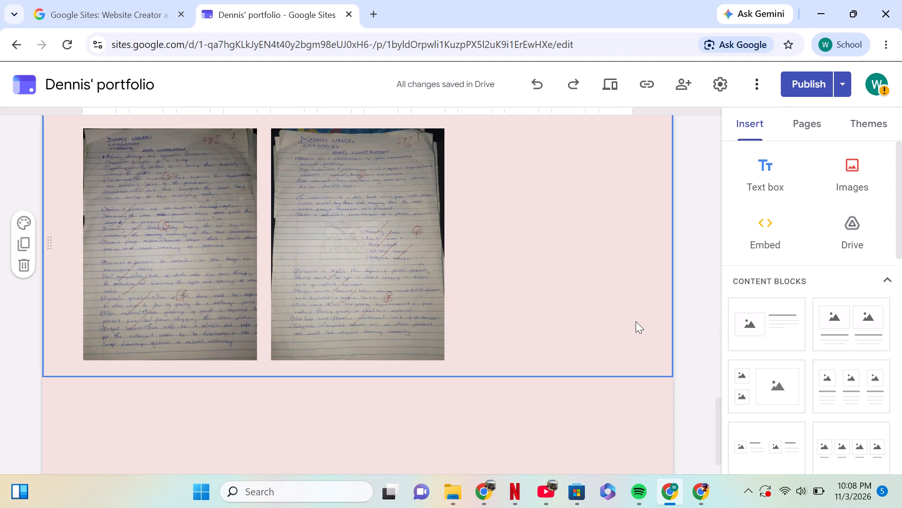
left_click(780, 161)
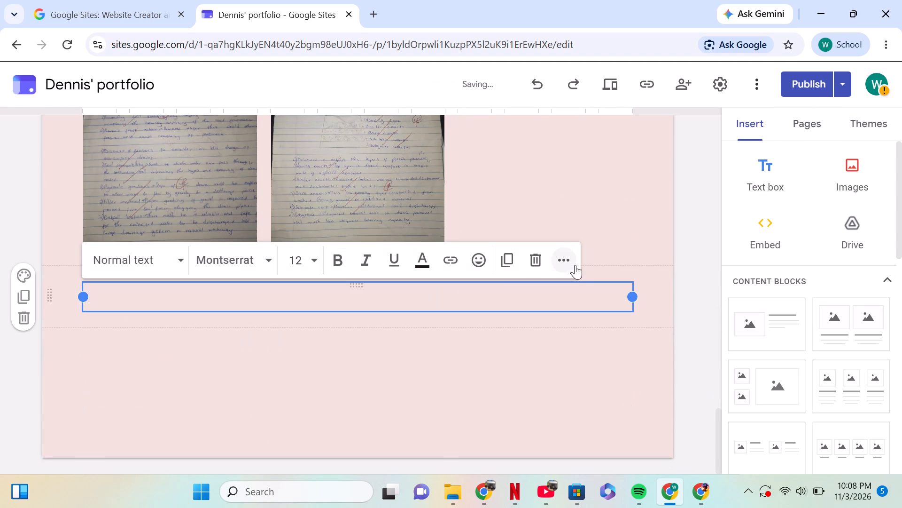
left_click(427, 265)
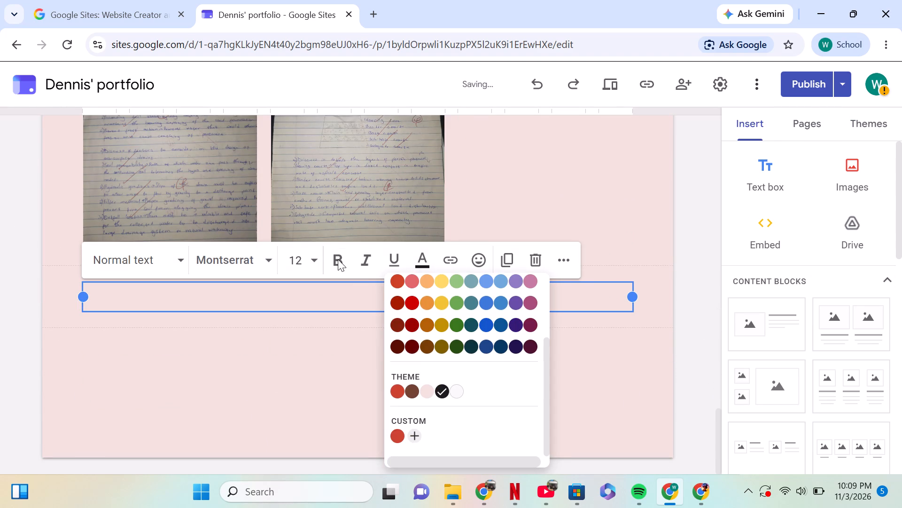
left_click_drag(546, 381, 545, 308)
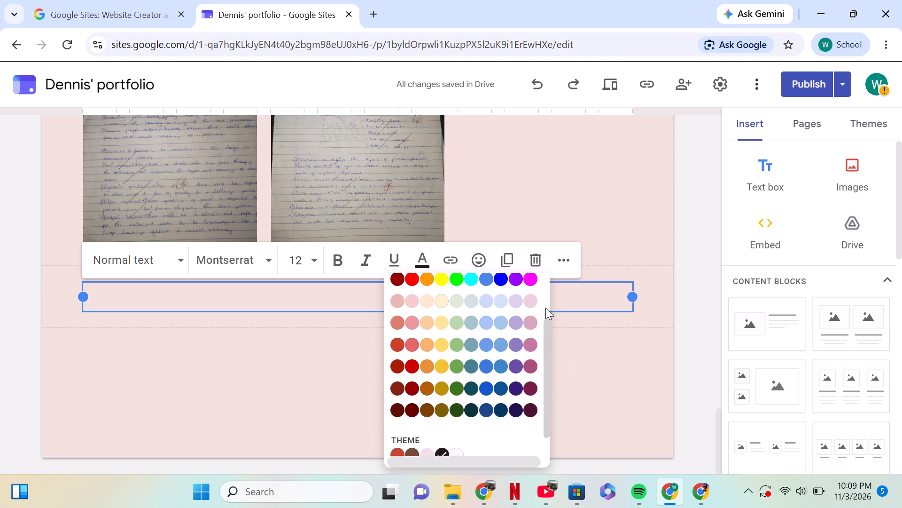
left_click_drag(545, 308, 545, 267)
left_click(459, 314)
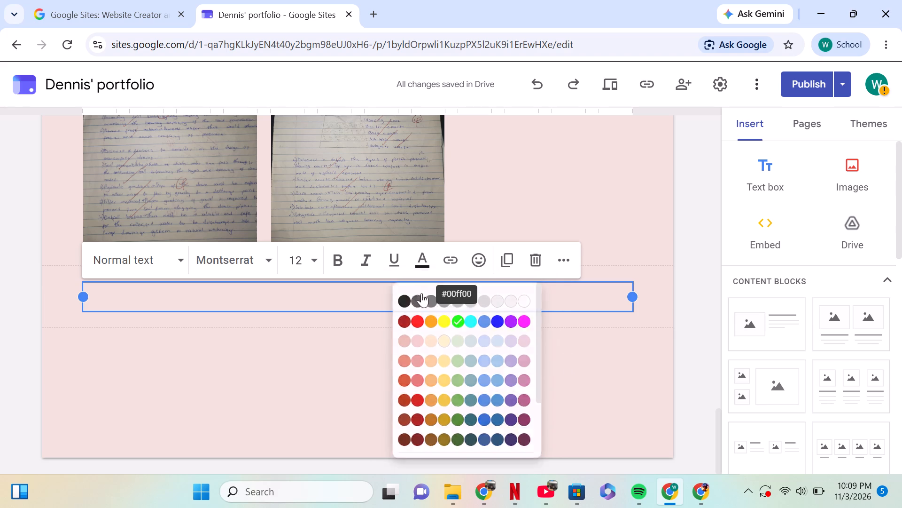
left_click(338, 257)
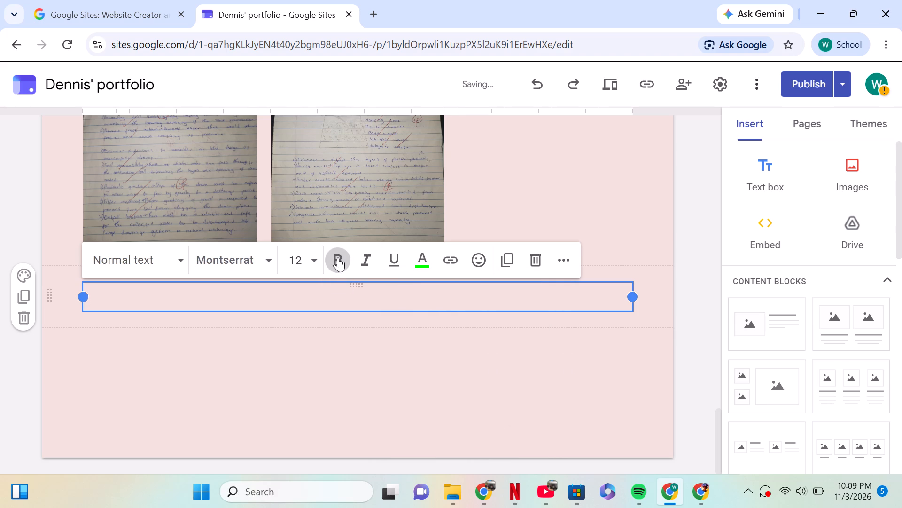
type("PRACTICALS")
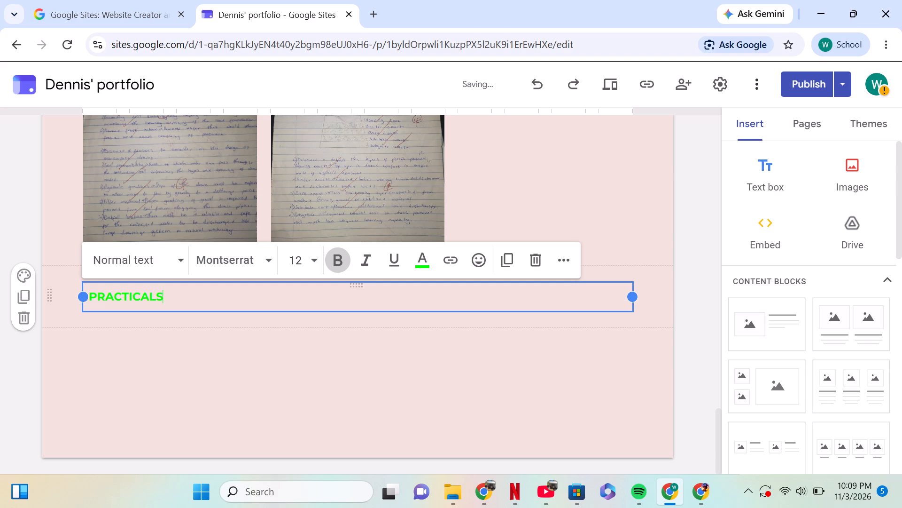
key("period")
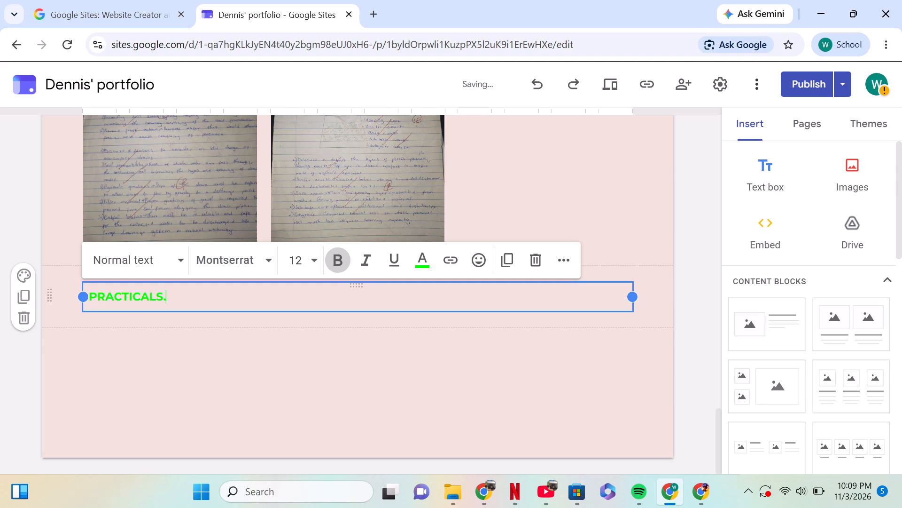
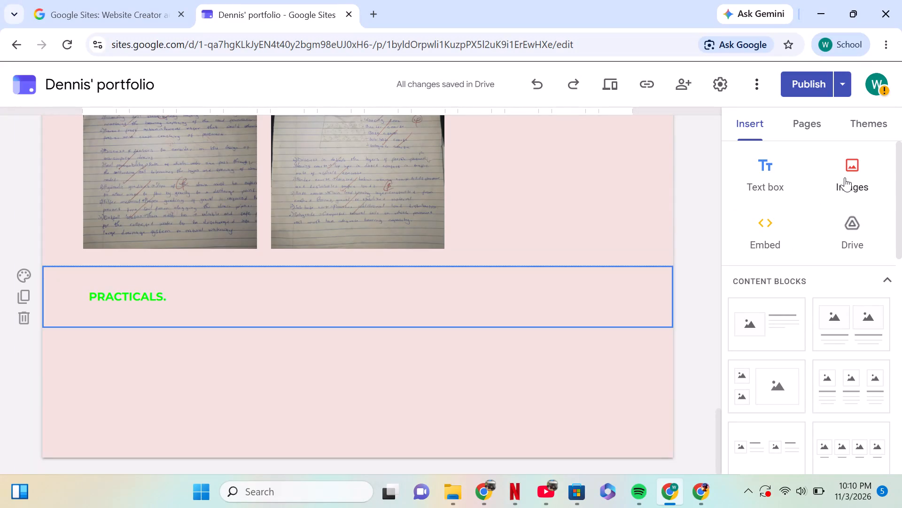
Upload a practicals image from the Downloads folder for the section under the Road construction works "PRACTICALS." heading.
left_click(845, 177)
left_click(855, 218)
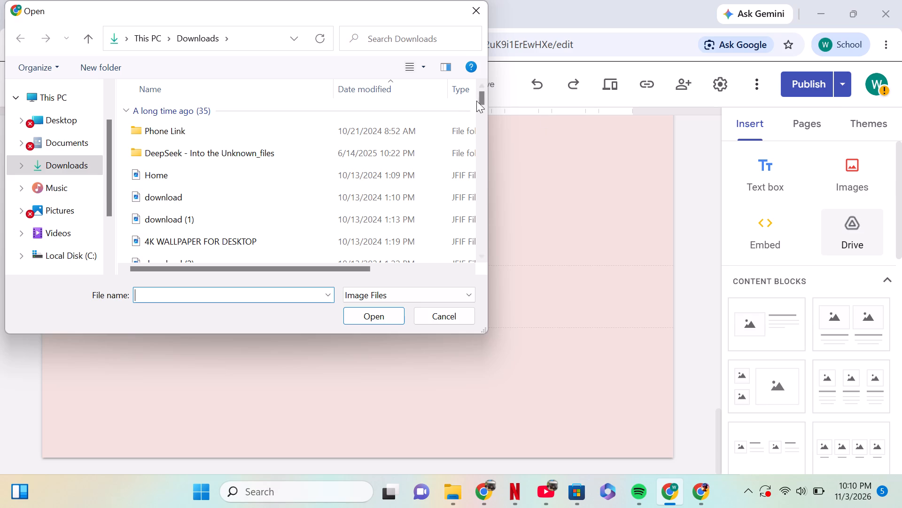
left_click_drag(482, 97, 495, 260)
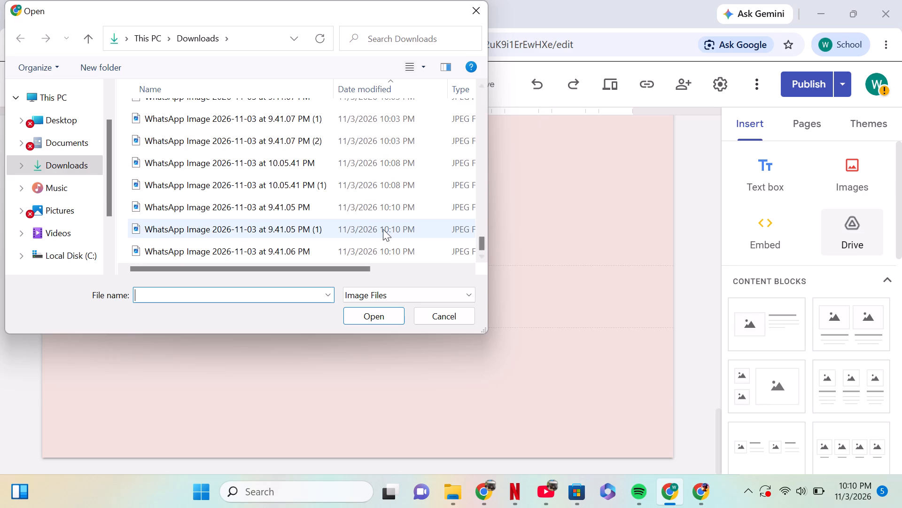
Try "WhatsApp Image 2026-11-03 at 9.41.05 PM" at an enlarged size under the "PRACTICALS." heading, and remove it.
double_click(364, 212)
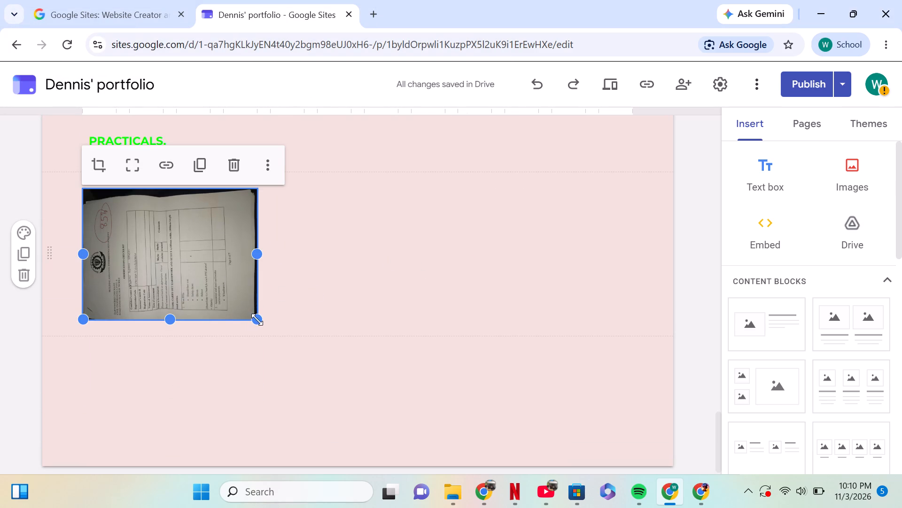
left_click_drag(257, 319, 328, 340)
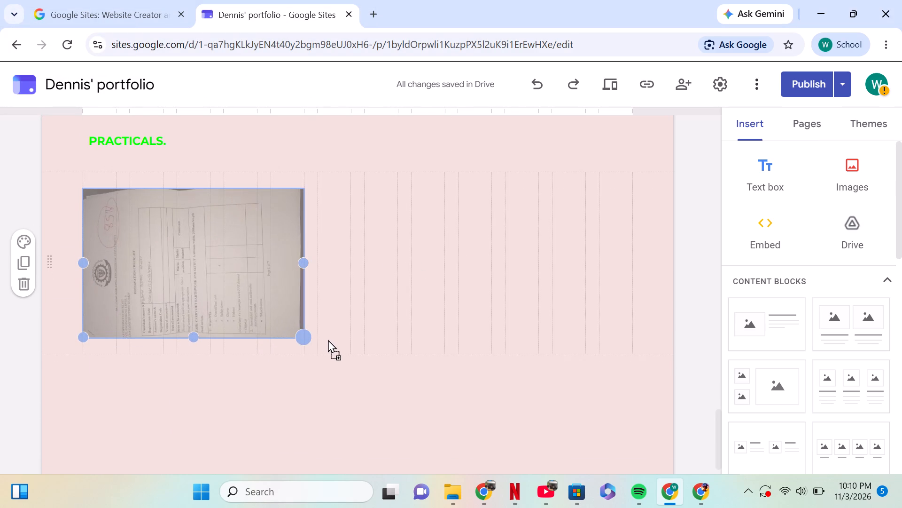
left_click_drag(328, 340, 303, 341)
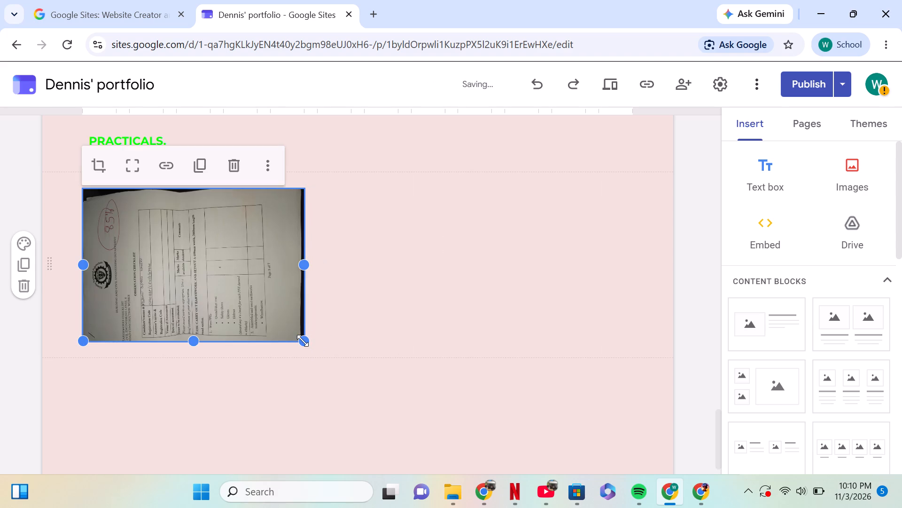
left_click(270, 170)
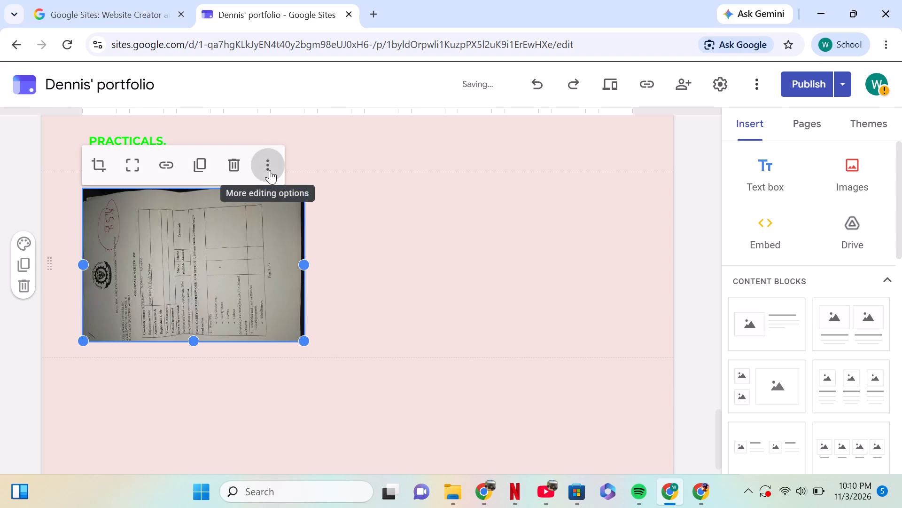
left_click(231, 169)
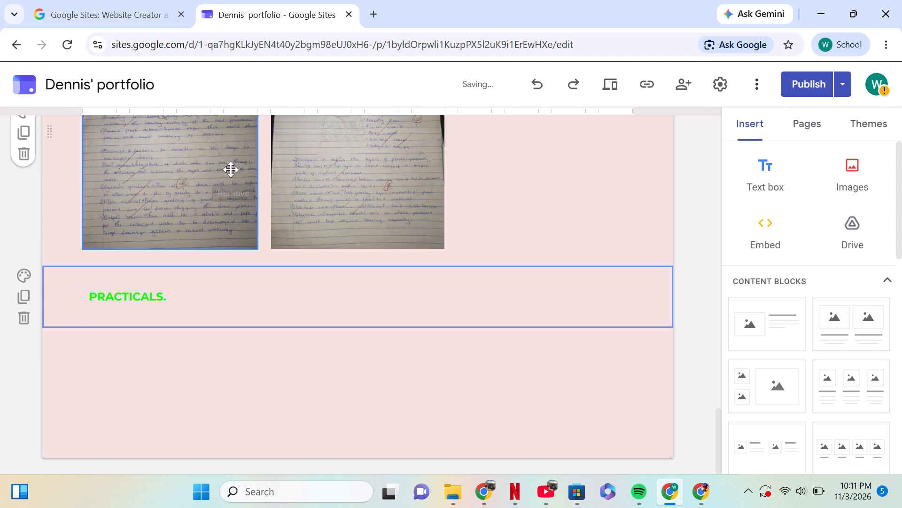
Upload "WhatsApp Image 2026-11-03 at 9.41.05 PM (1)" from Downloads and place it at the right end of the row under "PRACTICALS.".
left_click(864, 178)
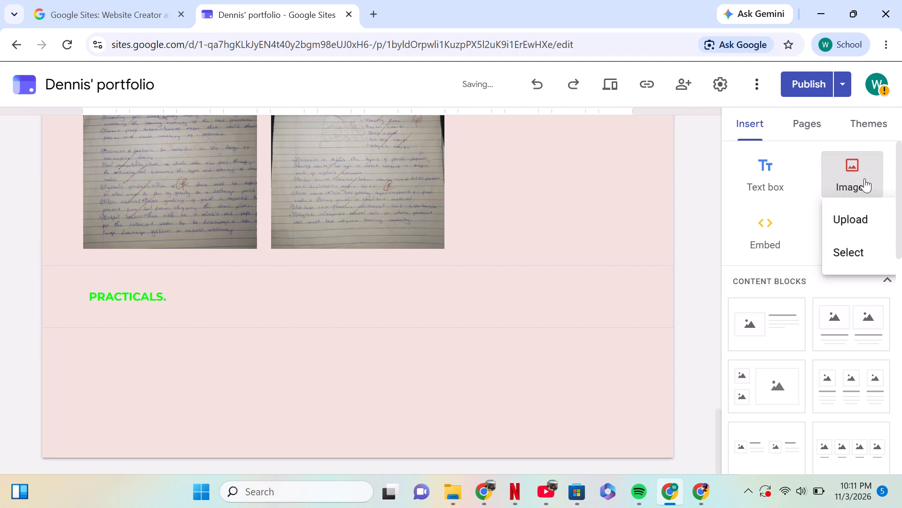
left_click(850, 223)
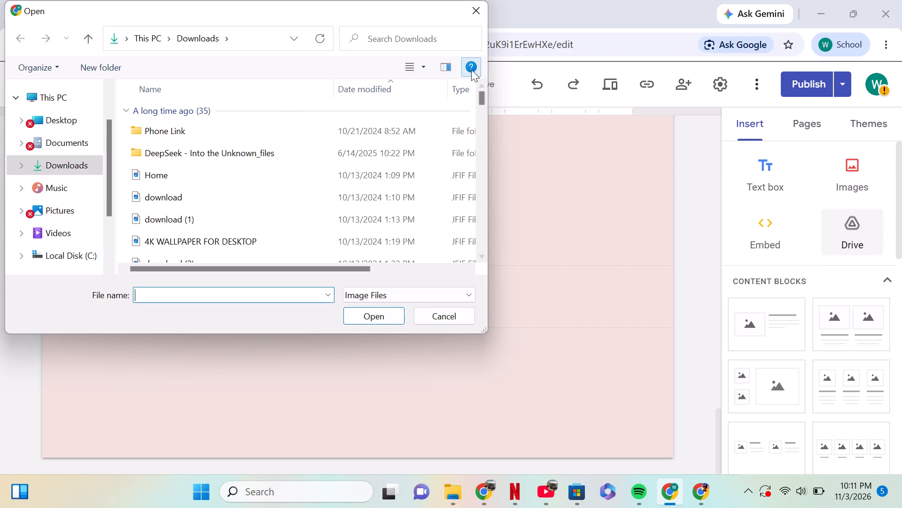
left_click_drag(483, 90, 481, 101)
left_click_drag(481, 101, 491, 258)
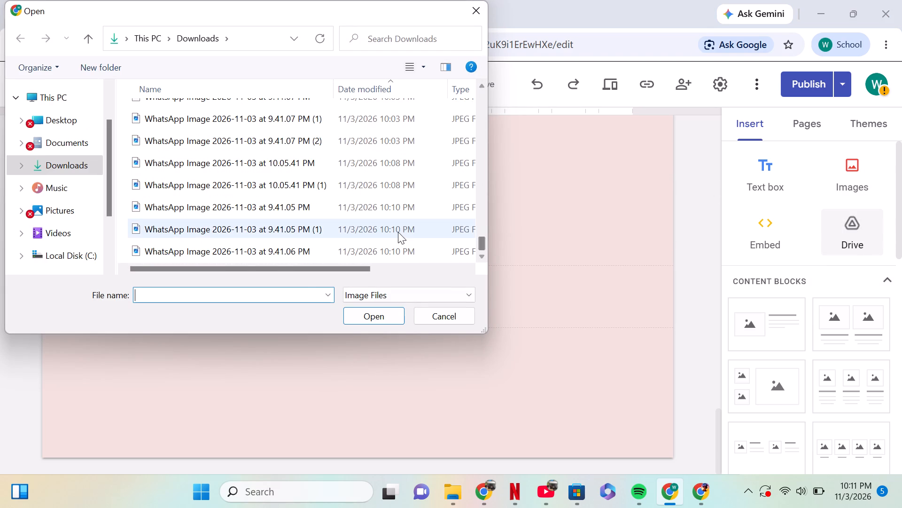
double_click(392, 231)
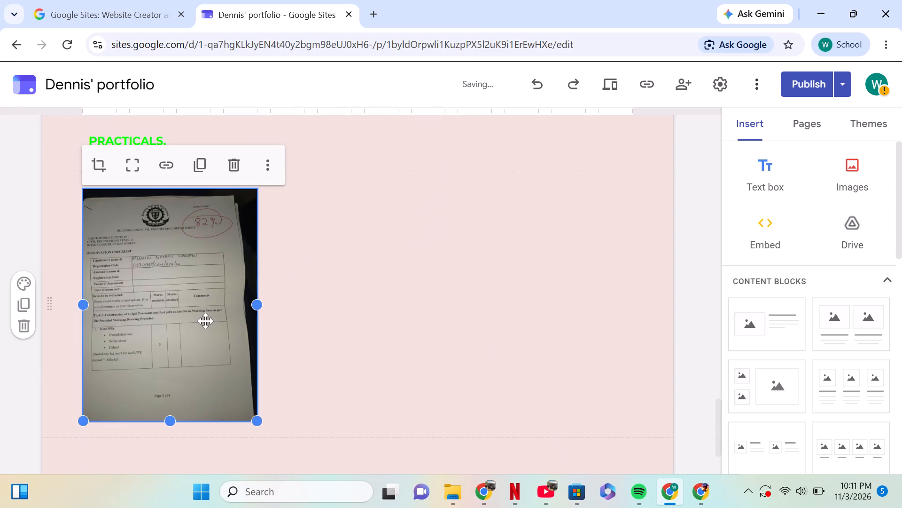
left_click_drag(205, 321, 547, 279)
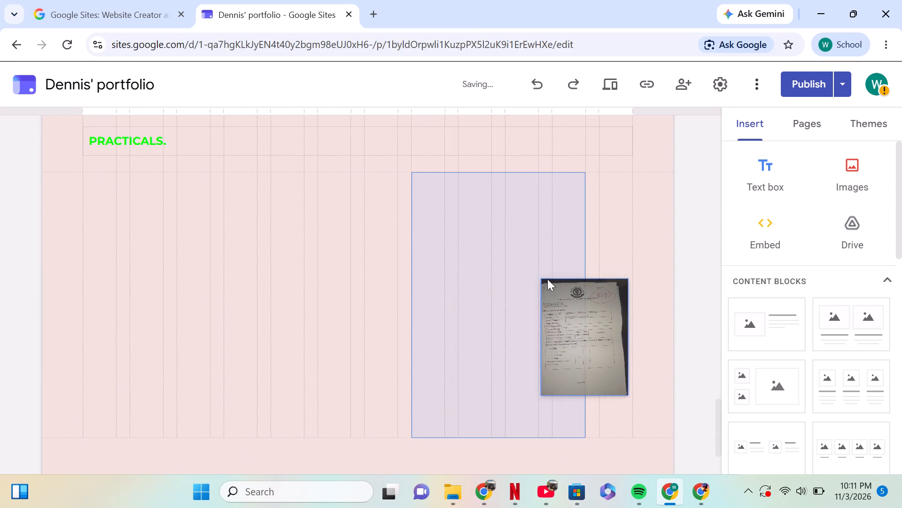
left_click_drag(547, 279, 548, 279)
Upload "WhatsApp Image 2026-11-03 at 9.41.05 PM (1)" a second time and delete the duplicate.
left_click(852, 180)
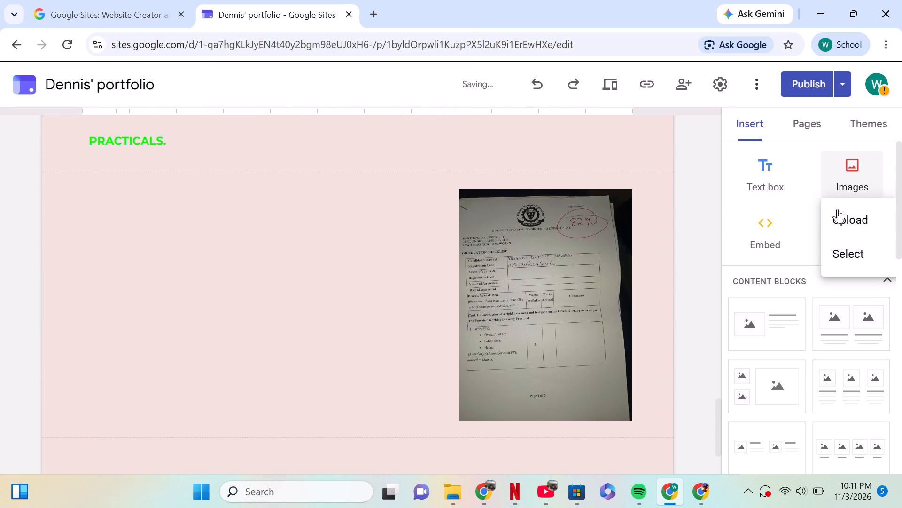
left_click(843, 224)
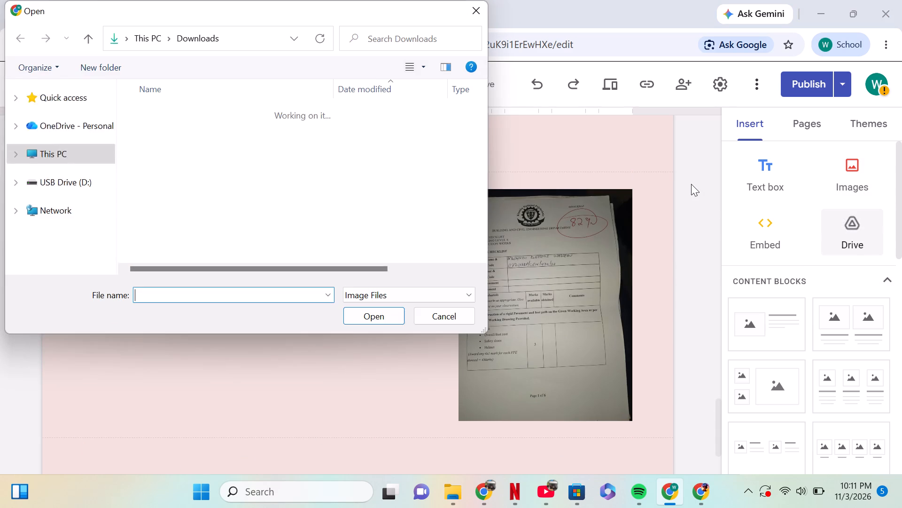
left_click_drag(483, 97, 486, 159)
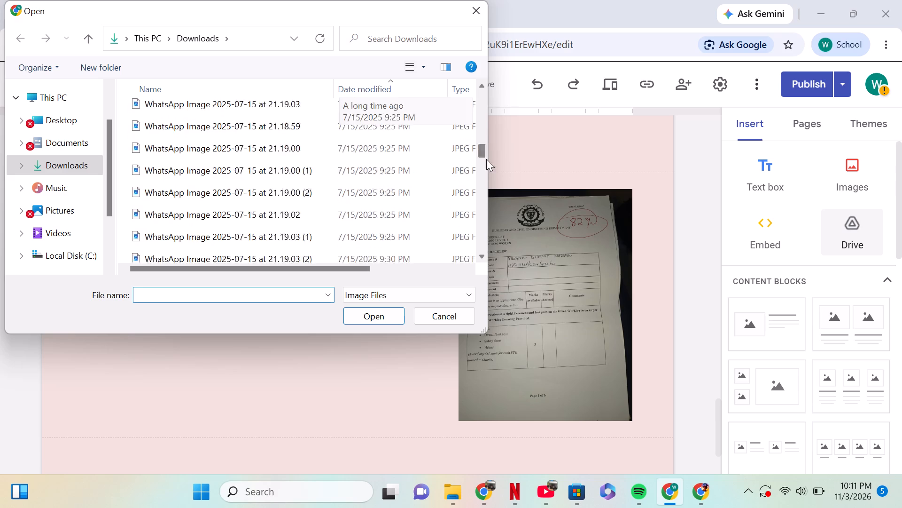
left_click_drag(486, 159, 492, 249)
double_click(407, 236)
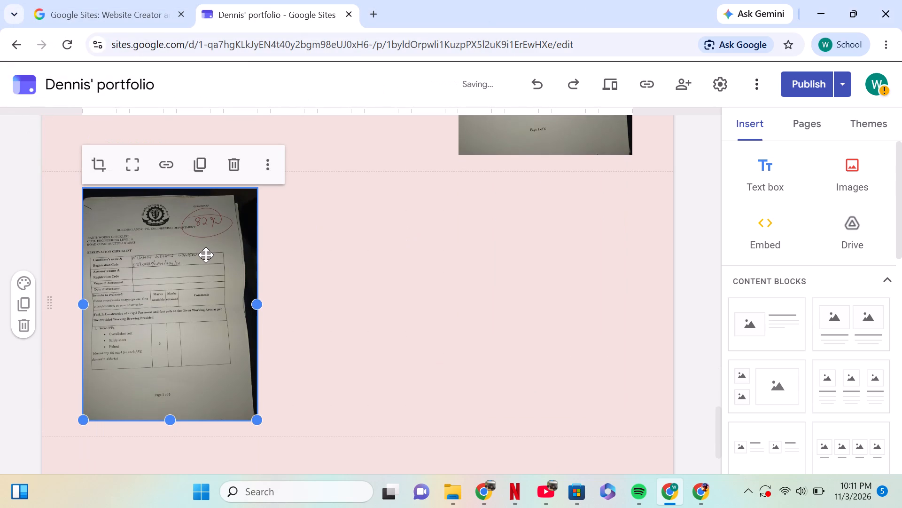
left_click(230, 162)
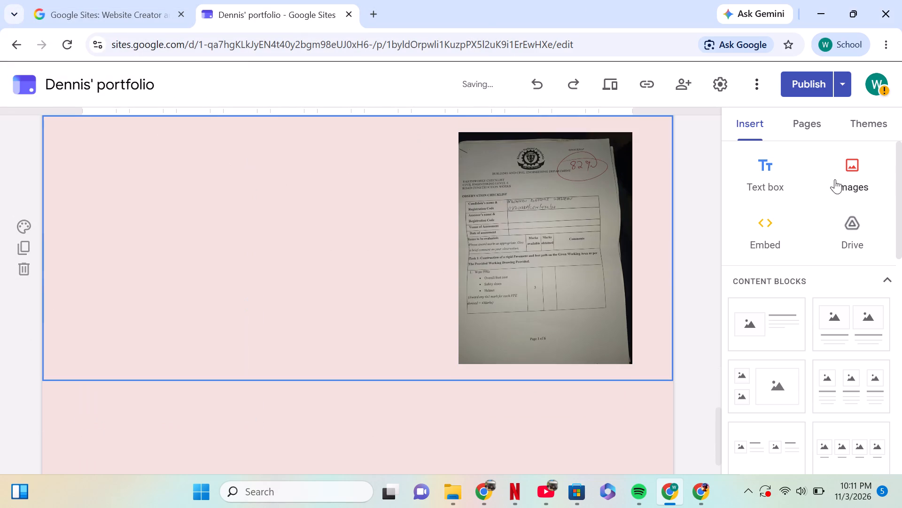
Upload "WhatsApp Image 2026-11-03 at 9.41.06 PM" from Downloads and place it in the middle of the "PRACTICALS." row, beside the existing image.
left_click(867, 169)
left_click(842, 217)
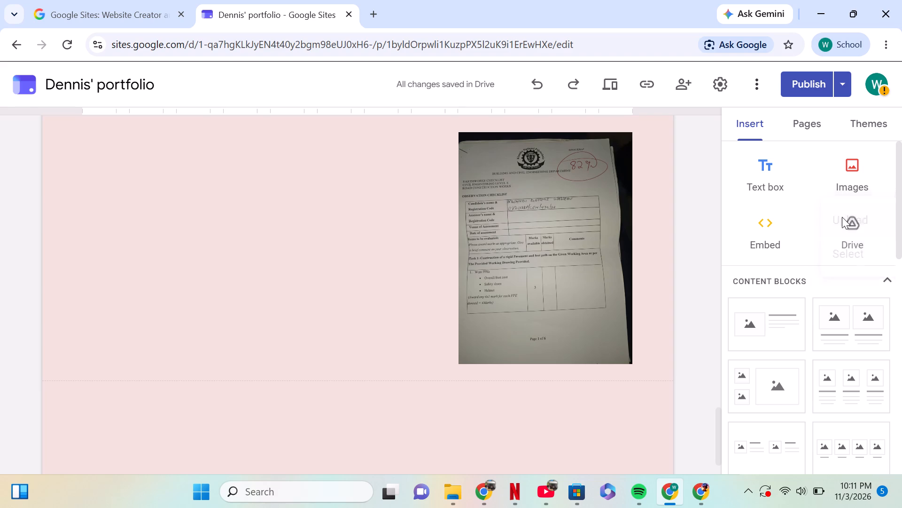
left_click_drag(483, 101, 483, 115)
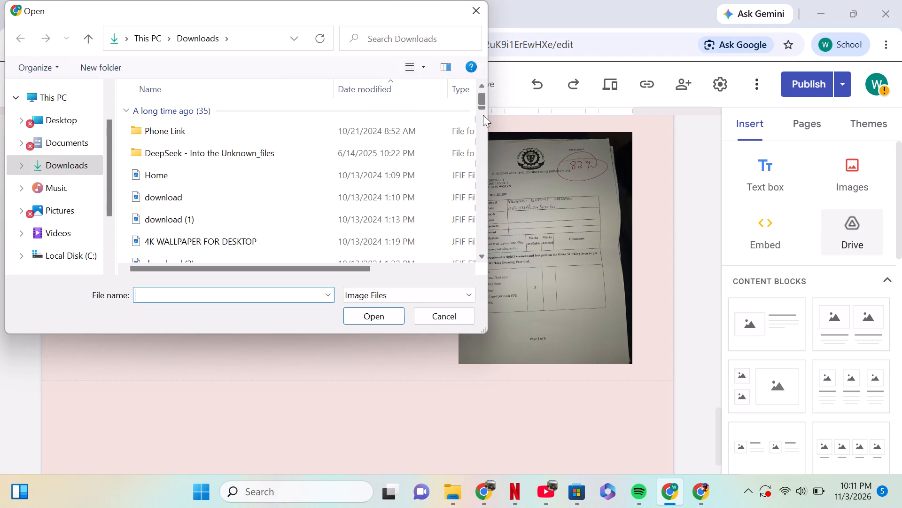
left_click_drag(483, 115, 483, 254)
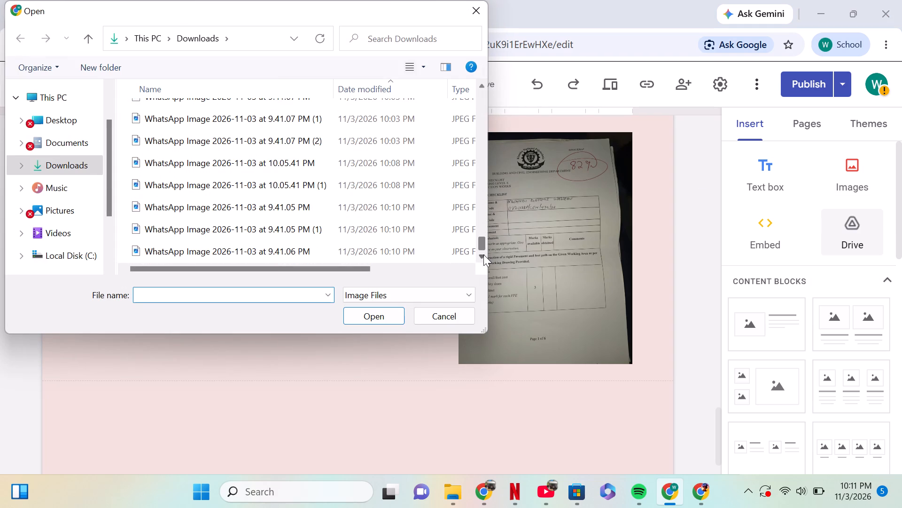
double_click(429, 250)
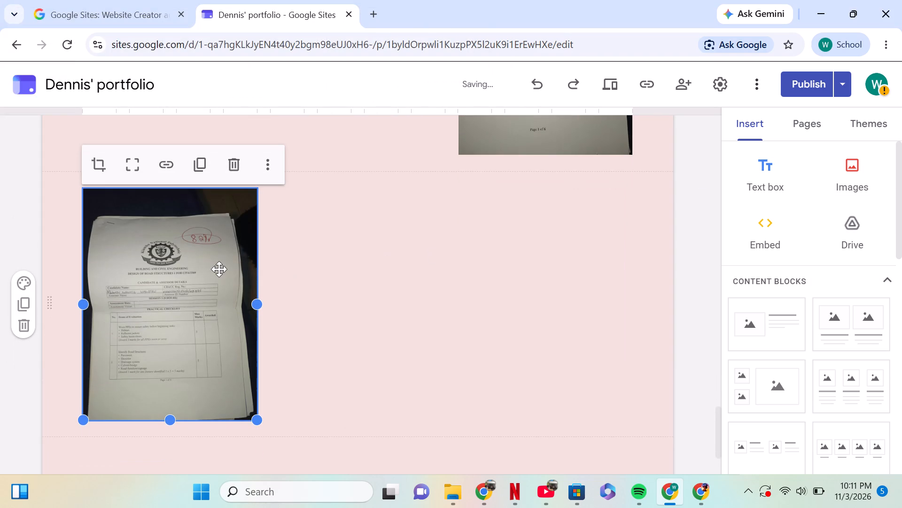
left_click_drag(718, 421, 718, 414)
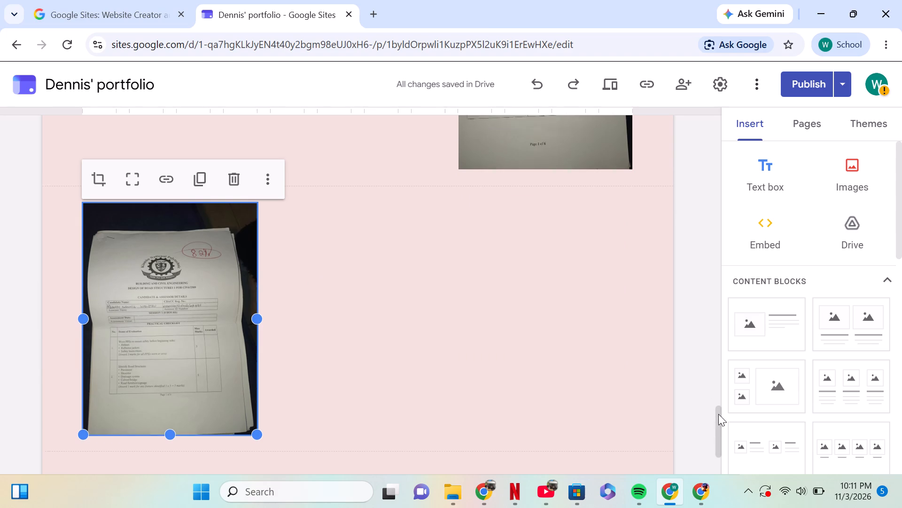
left_click_drag(718, 414, 718, 414)
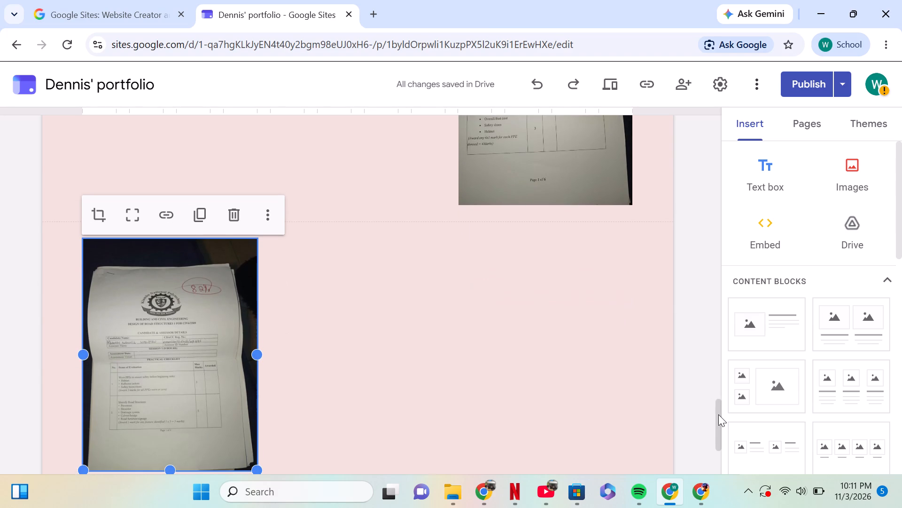
left_click_drag(718, 414, 717, 409)
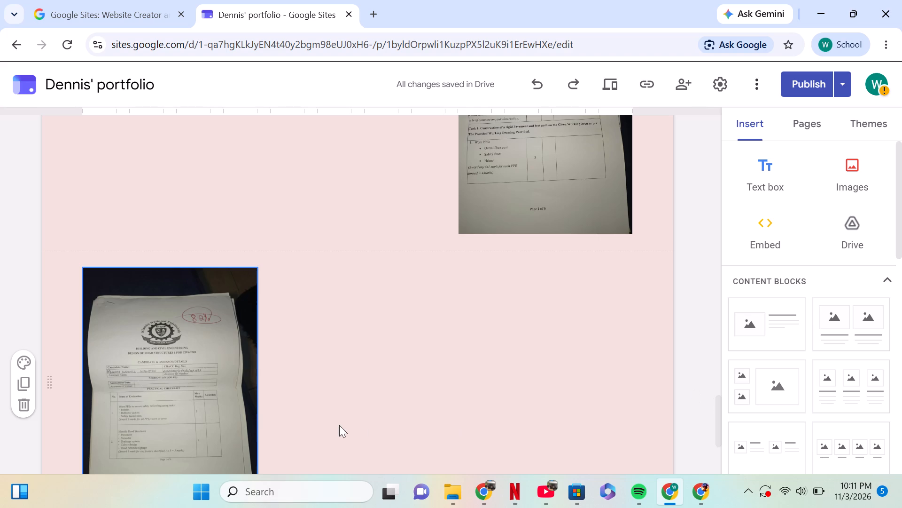
left_click_drag(194, 413, 364, 162)
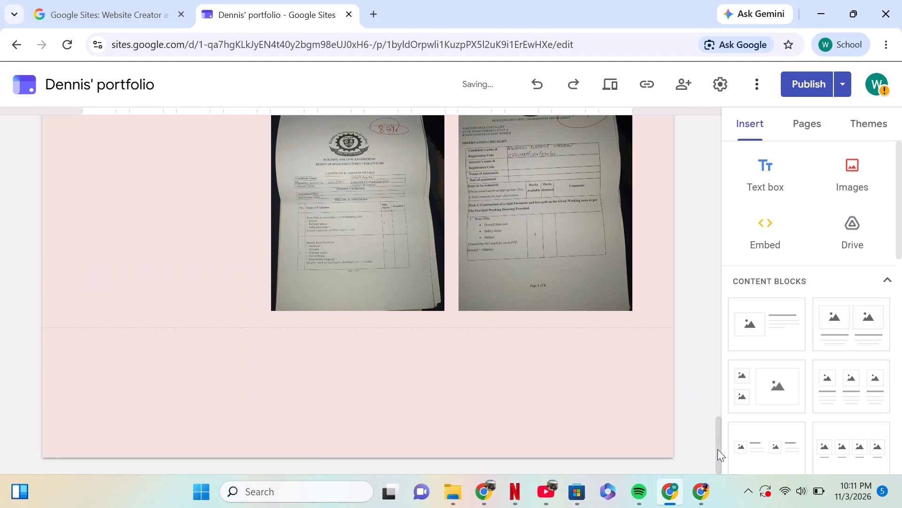
left_click_drag(717, 449, 721, 429)
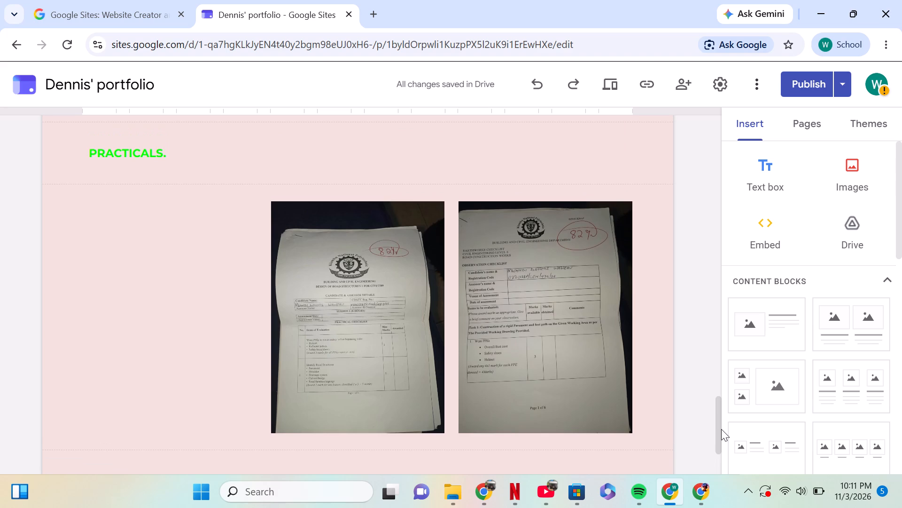
Switch to File Explorer and look through the downloaded WhatsApp images in Photos, starting with "WhatsApp Image 2026-11-03 at 9.57.24 PM".
left_click(459, 492)
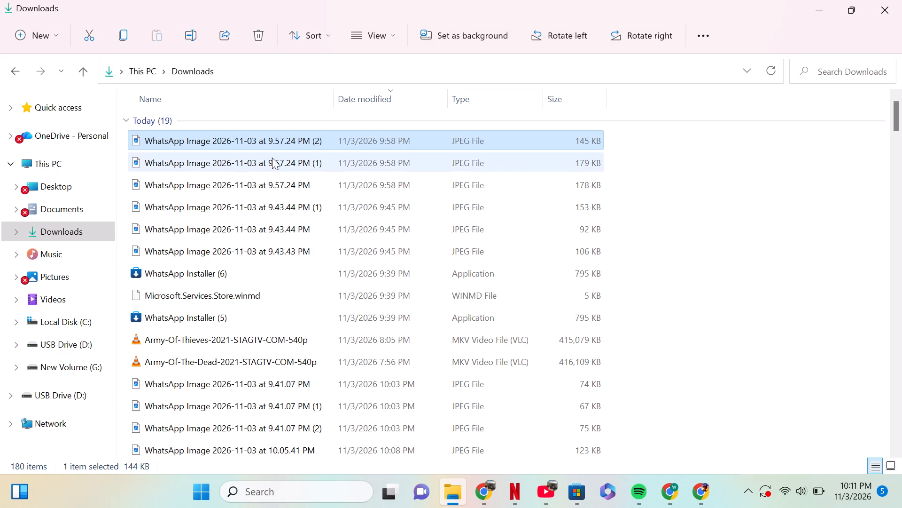
double_click(264, 177)
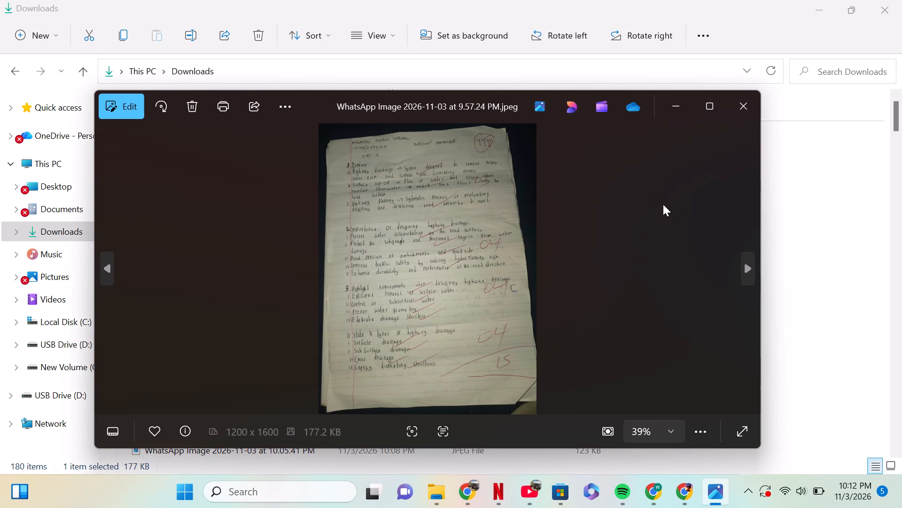
key("Left")
key("Left")
key("Left")
key("Left")
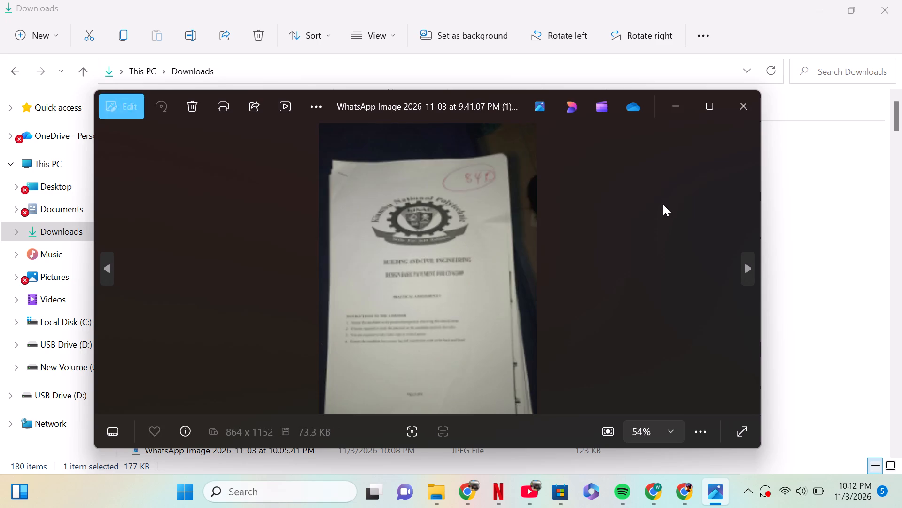
key("Left")
key("Left")
key("Left")
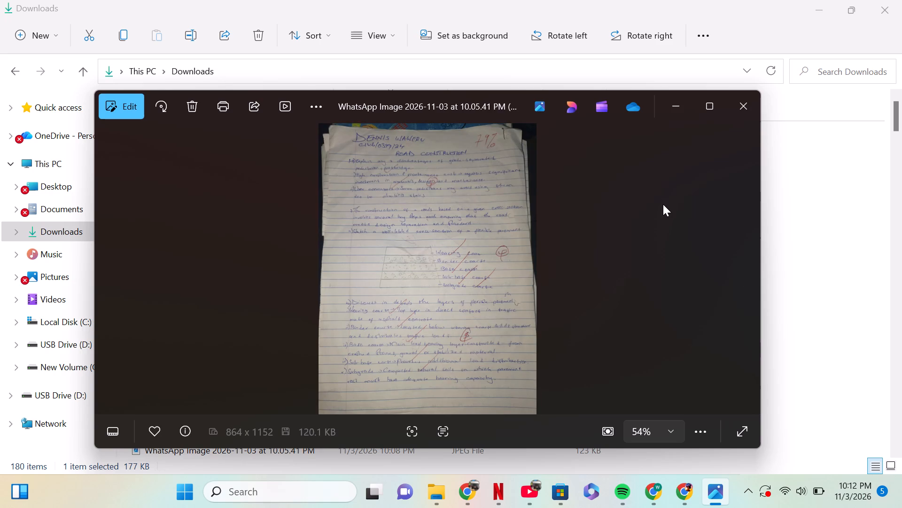
left_click(746, 120)
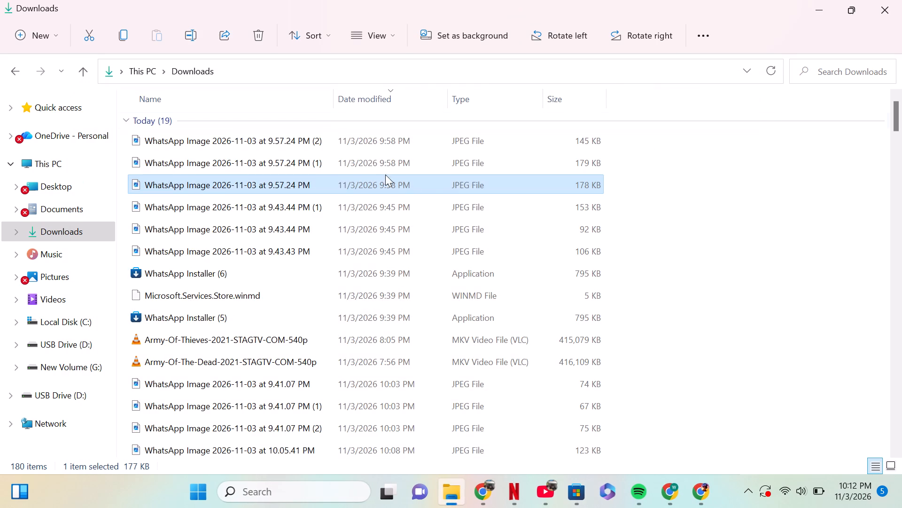
double_click(346, 132)
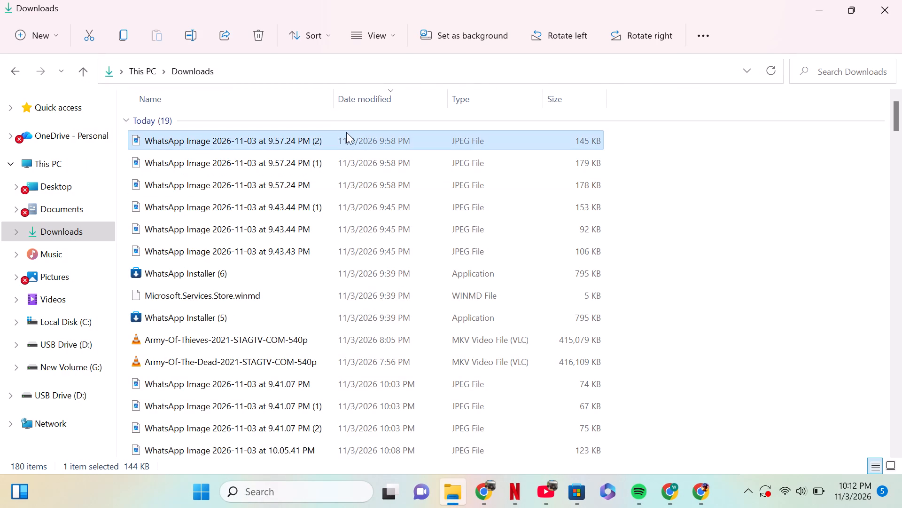
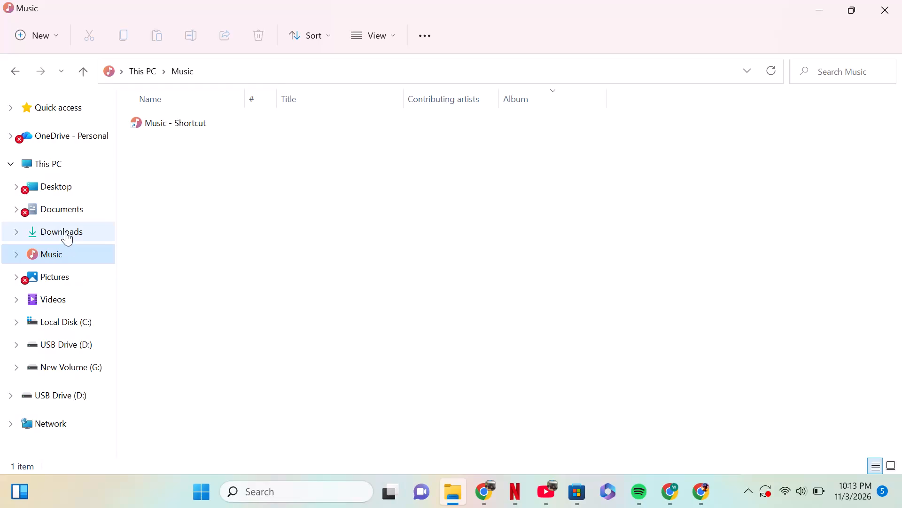
Open "WhatsApp Image 2026-11-03 at 9.41.05 PM (2)" from the Downloads folder in Photos and rotate it clockwise so the page is upright.
left_click(66, 231)
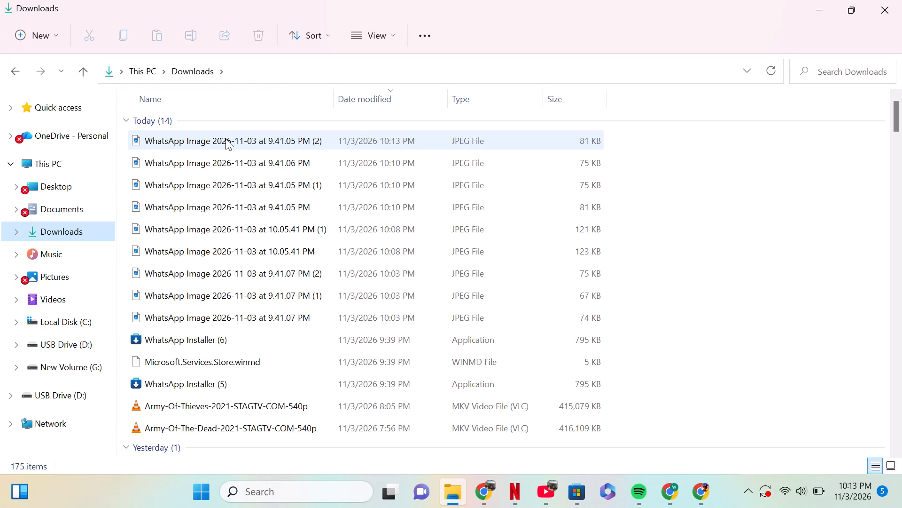
double_click(225, 138)
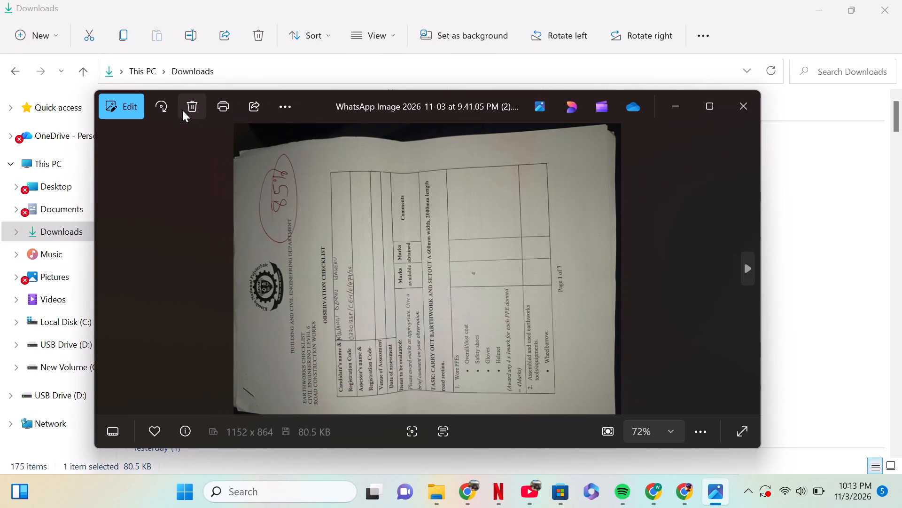
left_click(166, 110)
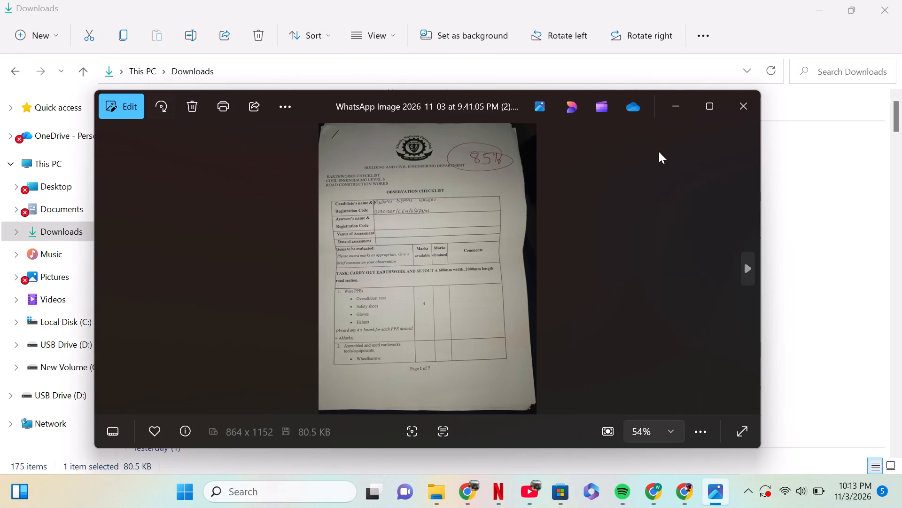
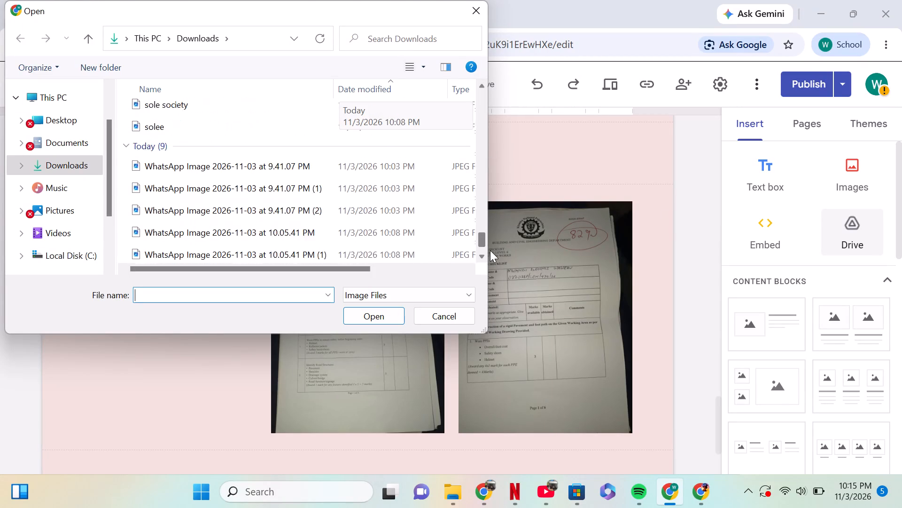
Upload "WhatsApp Image 2026-11-03 at 9.41.05 PM (2)" from Downloads and place it first in the image row under the Road construction works "PRACTICALS." heading.
left_click_drag(490, 250, 490, 256)
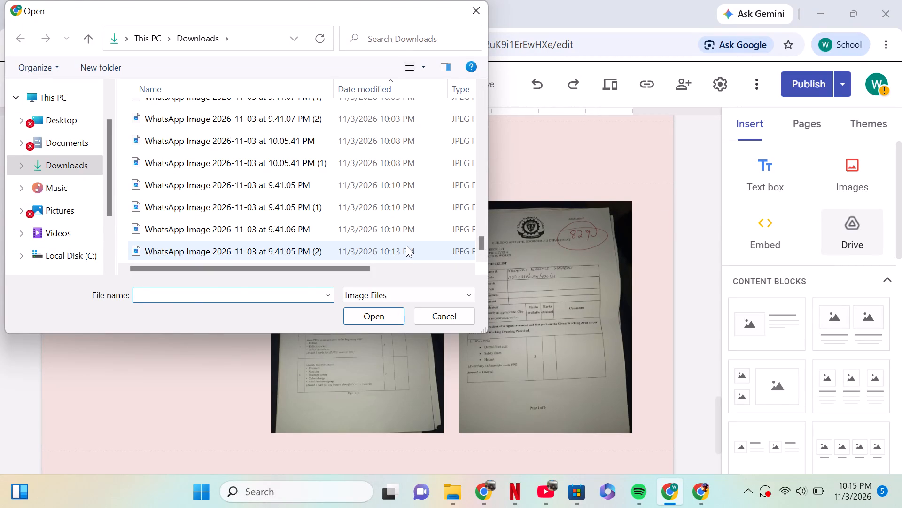
double_click(406, 246)
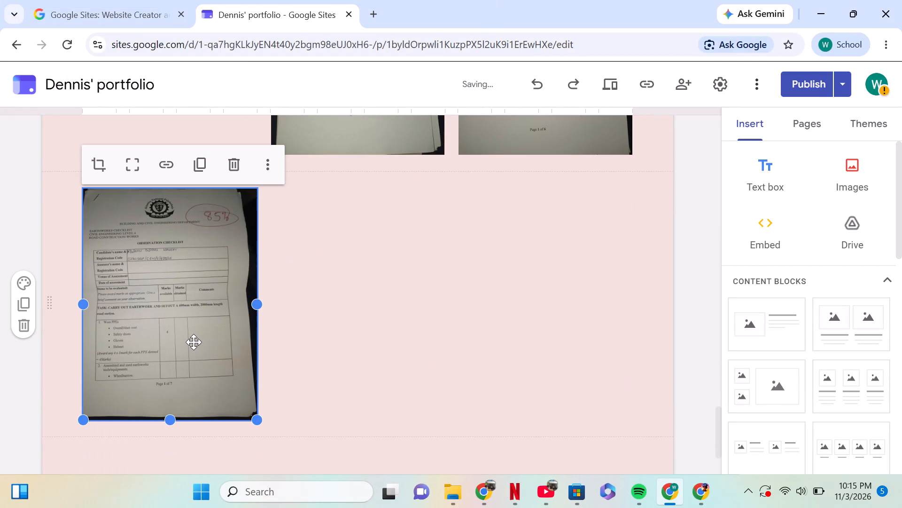
left_click_drag(194, 342, 145, 259)
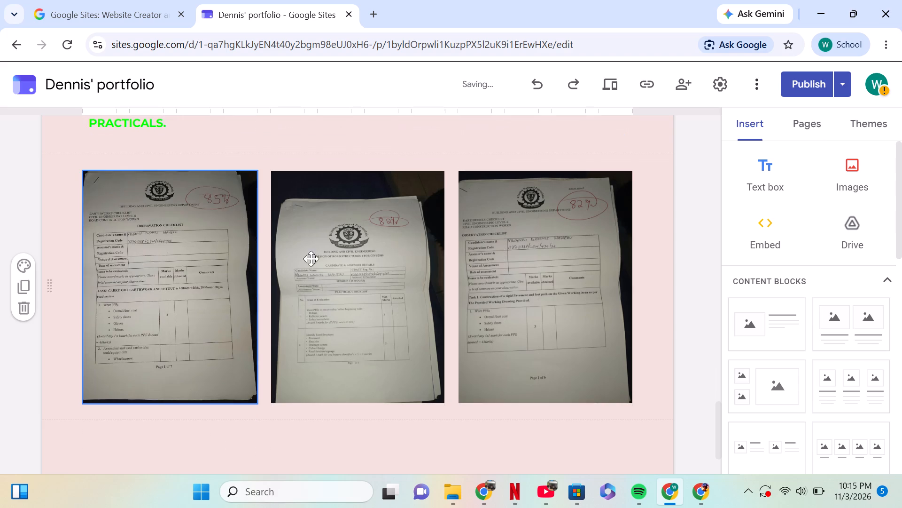
left_click(659, 341)
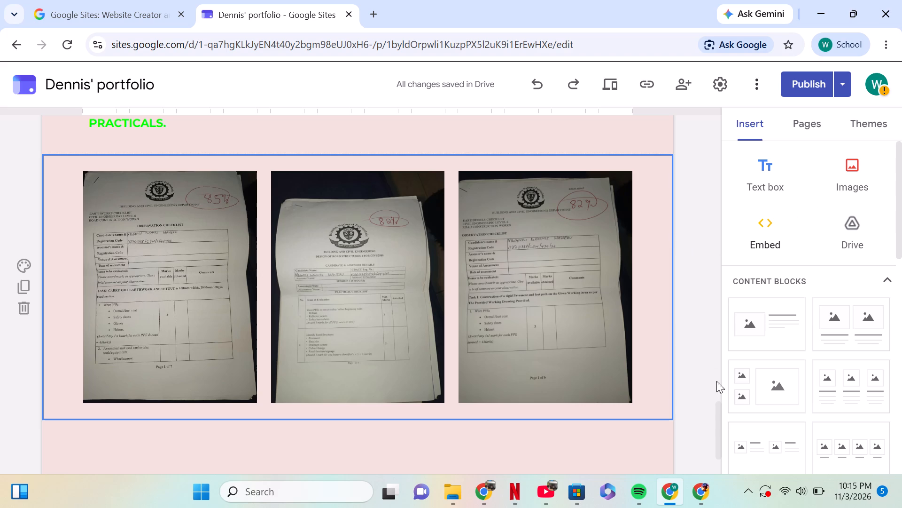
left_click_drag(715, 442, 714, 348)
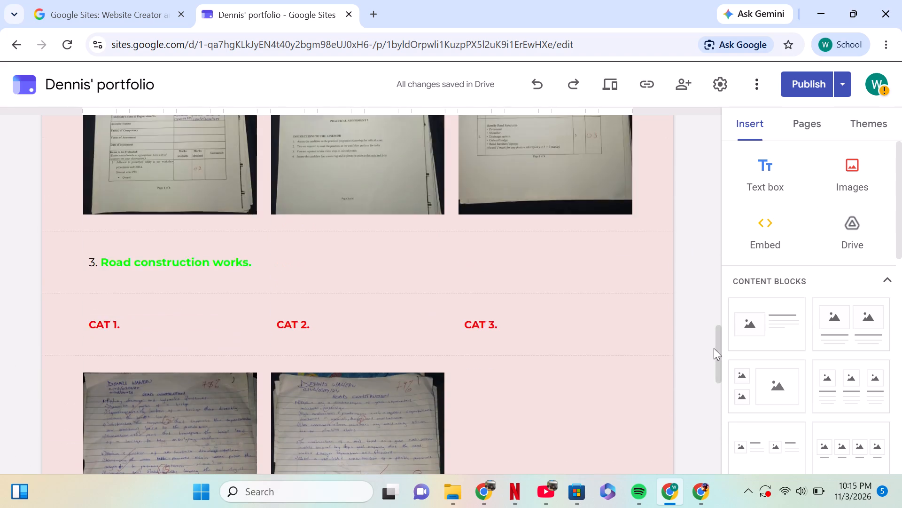
Add a new text box below the Road construction works practicals images at the end of the page.
left_click_drag(714, 348, 718, 163)
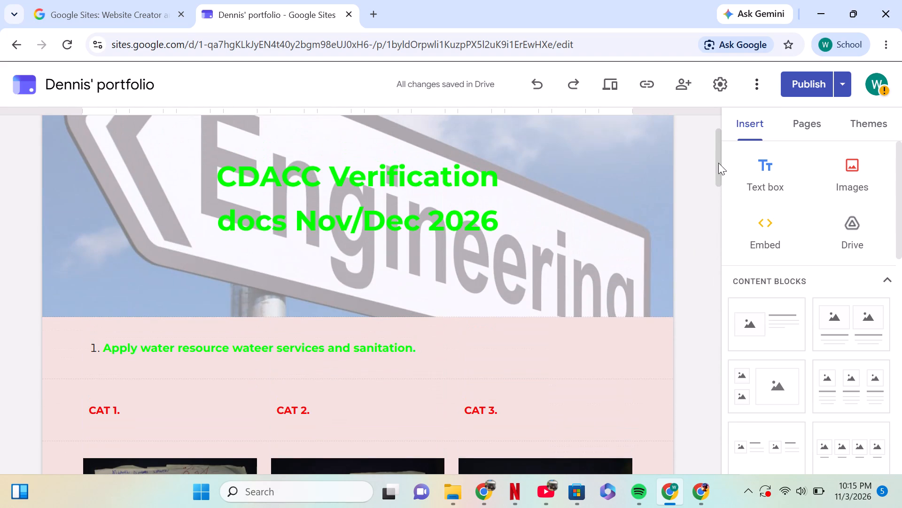
left_click_drag(718, 163, 719, 407)
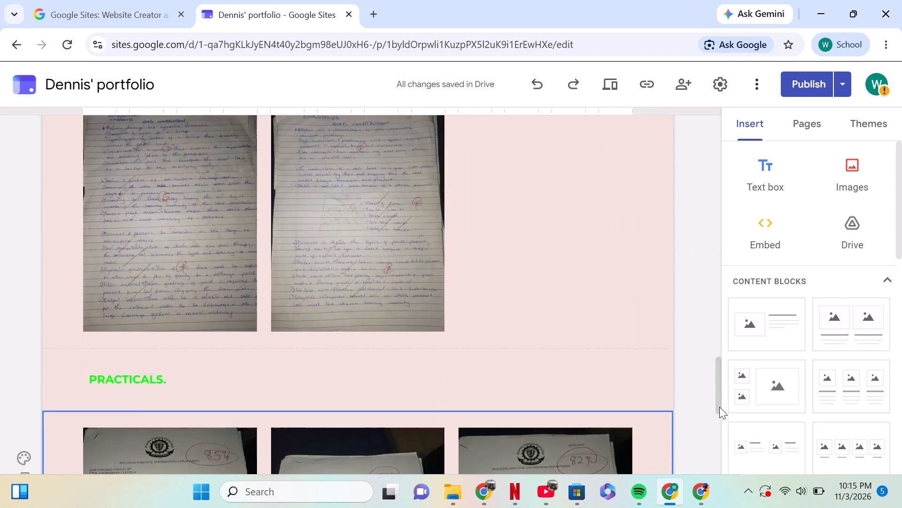
left_click_drag(719, 407, 741, 367)
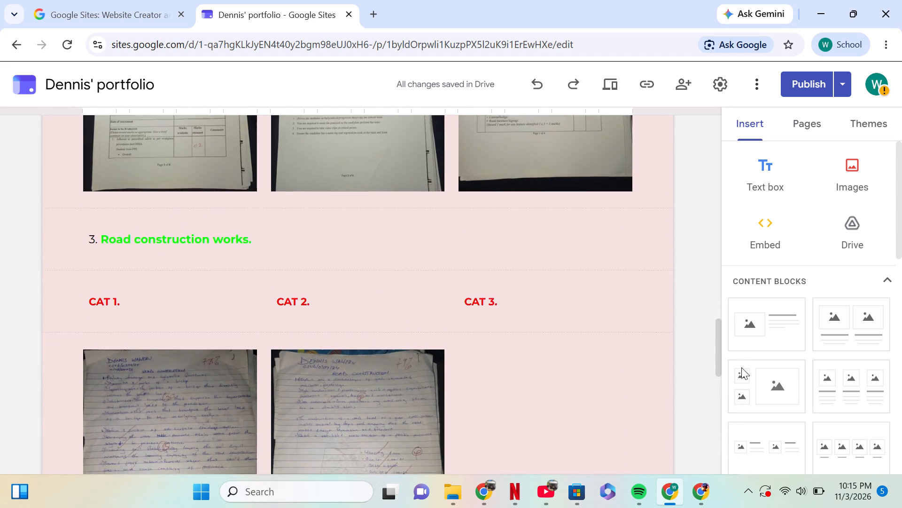
left_click_drag(741, 367, 758, 444)
left_click(774, 176)
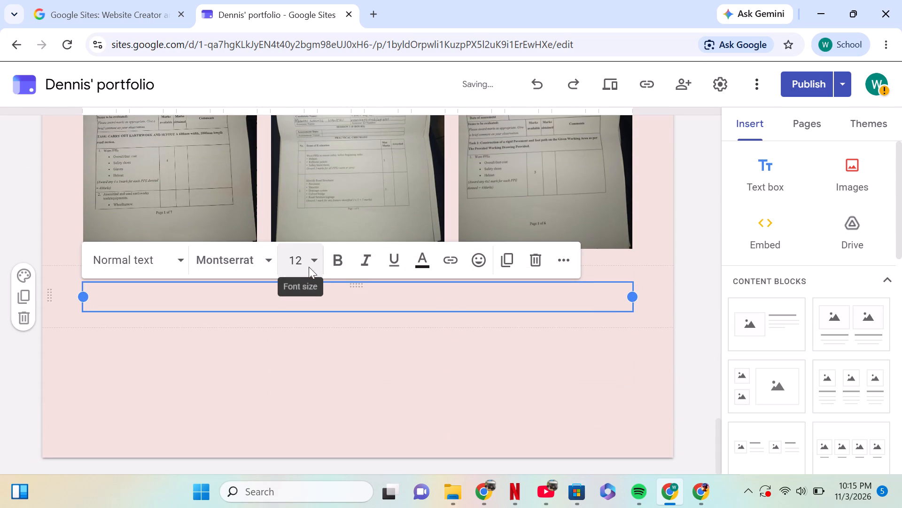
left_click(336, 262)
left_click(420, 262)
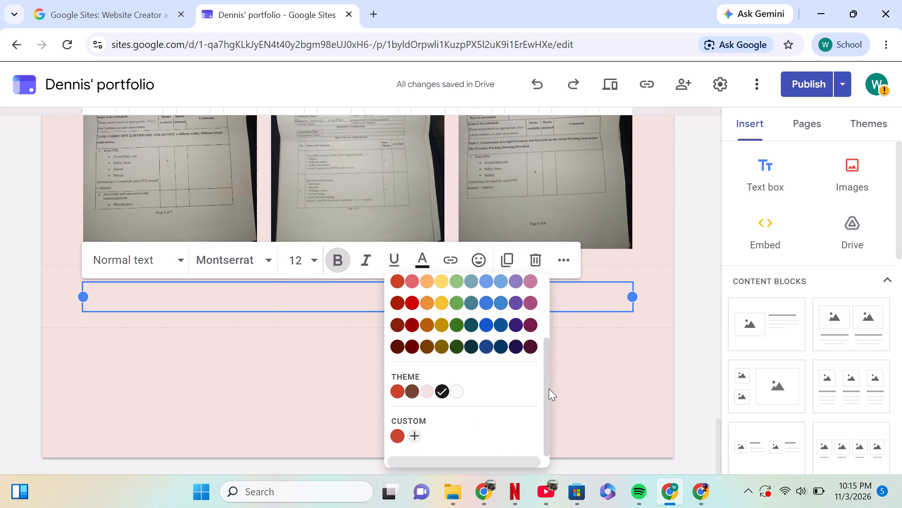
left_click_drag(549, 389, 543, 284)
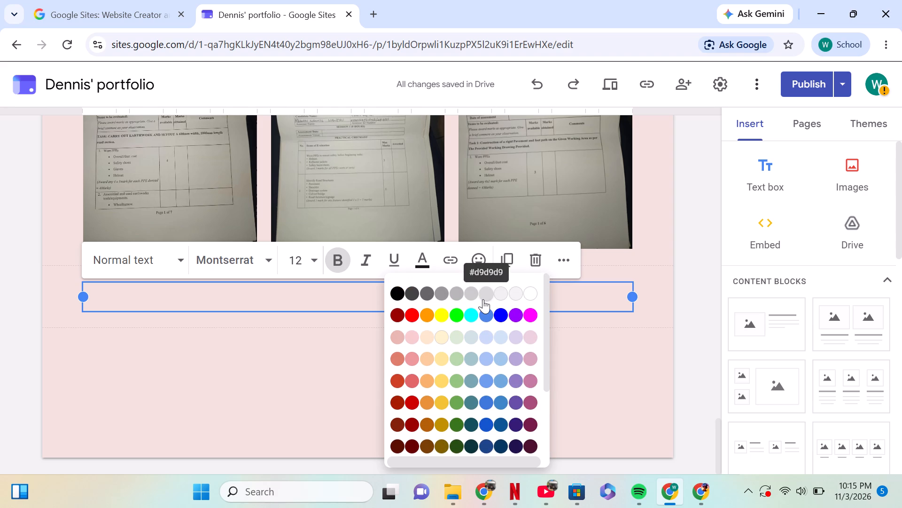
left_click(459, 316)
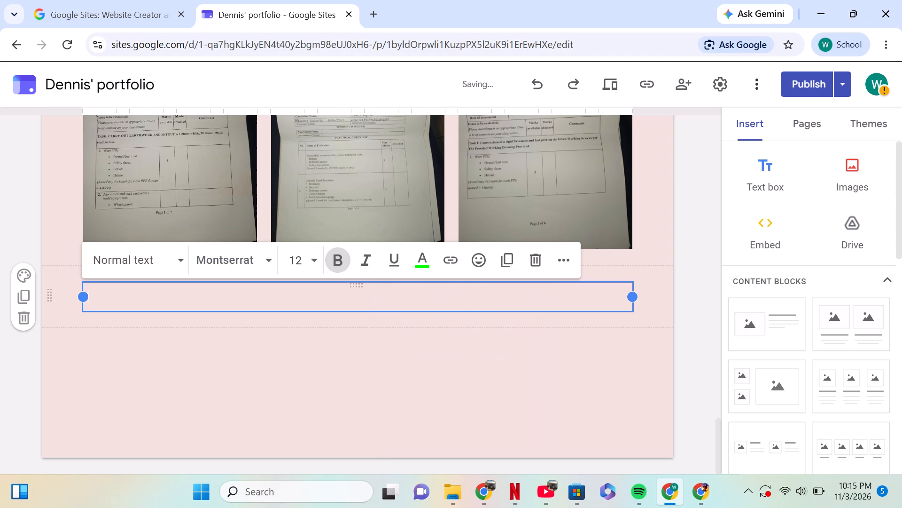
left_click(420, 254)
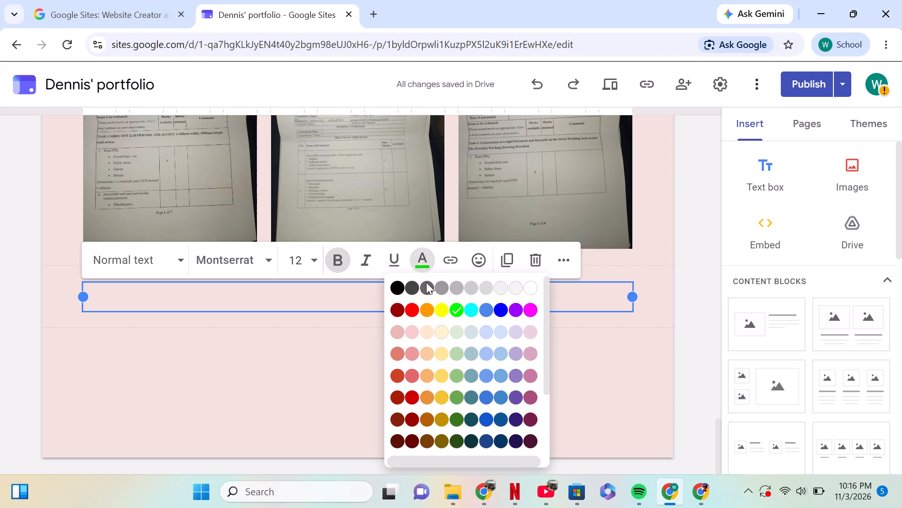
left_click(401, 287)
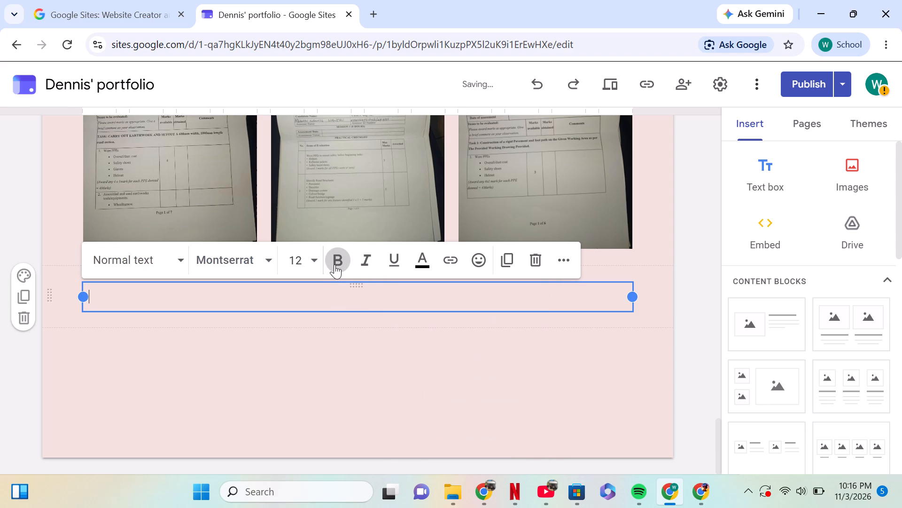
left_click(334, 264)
Enter "3." in plain black text as the number of the new unit heading.
type("3.")
key("space")
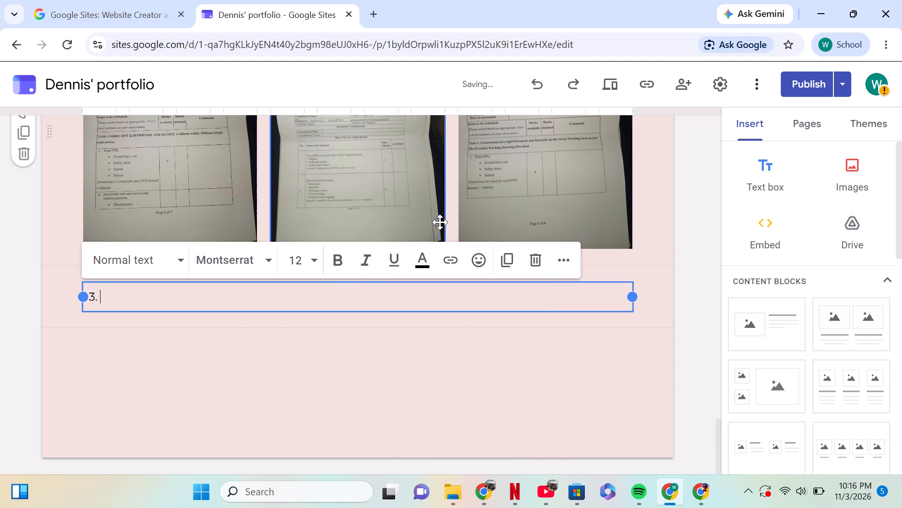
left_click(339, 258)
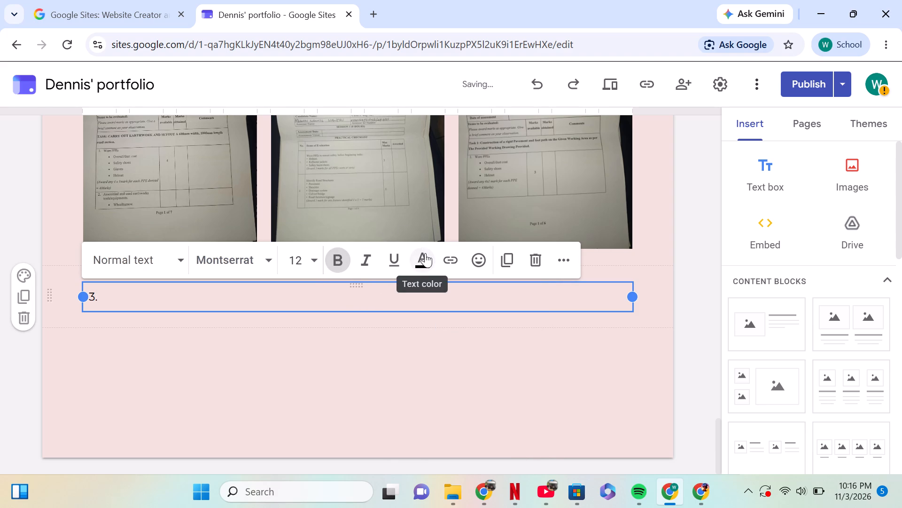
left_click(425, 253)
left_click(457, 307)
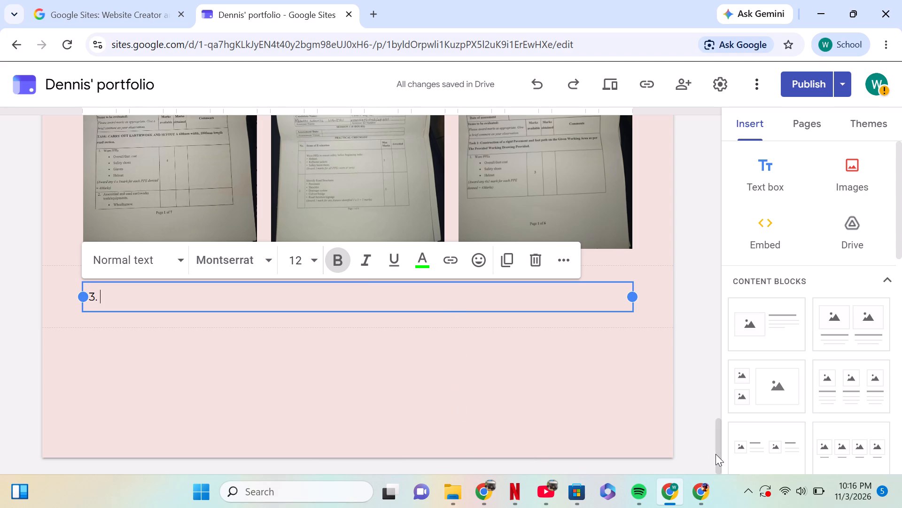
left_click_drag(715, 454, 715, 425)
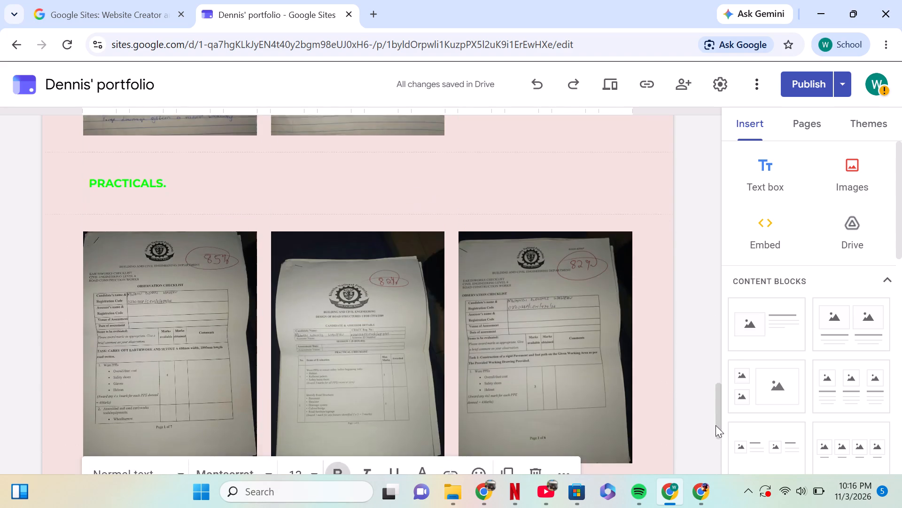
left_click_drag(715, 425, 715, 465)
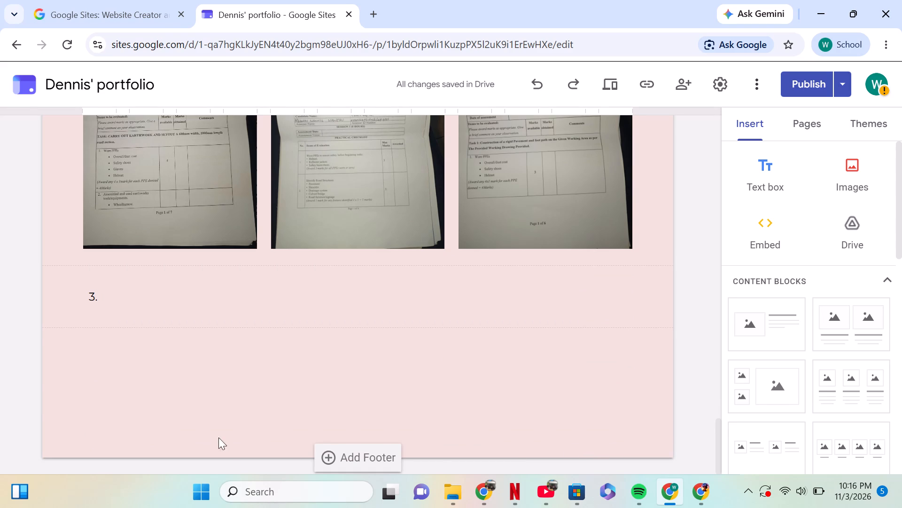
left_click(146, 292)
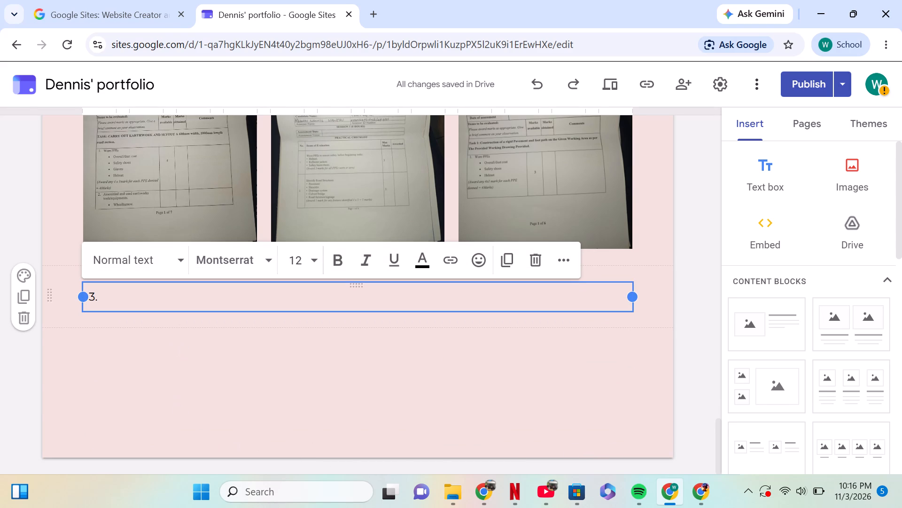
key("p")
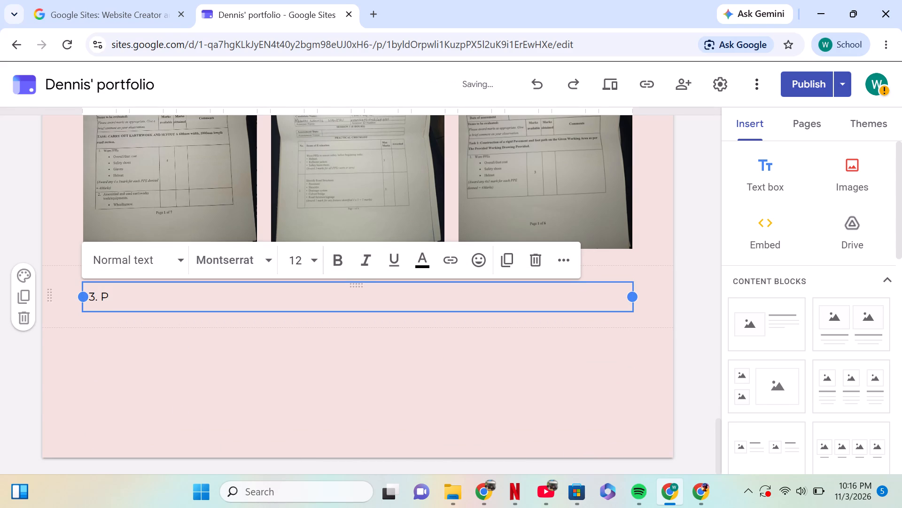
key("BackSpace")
Complete the unit heading after the number with "Perform structural analysis and design." in bold green (#00ff00).
left_click(343, 260)
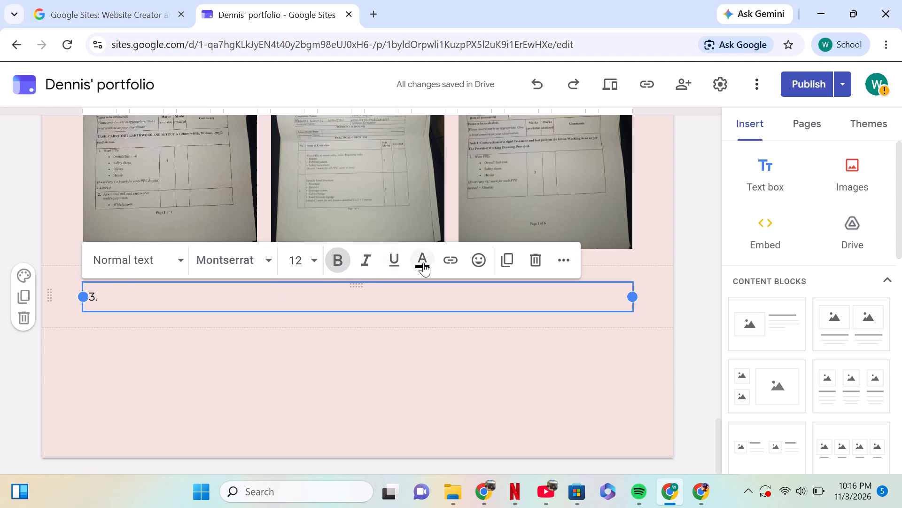
left_click(425, 262)
left_click(453, 307)
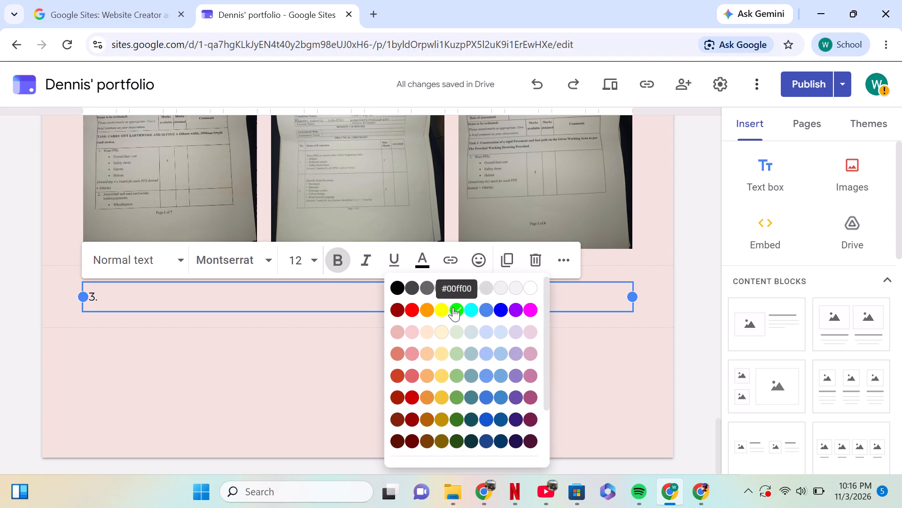
type("Perf")
type("orm")
key("space")
type("structural")
key("space")
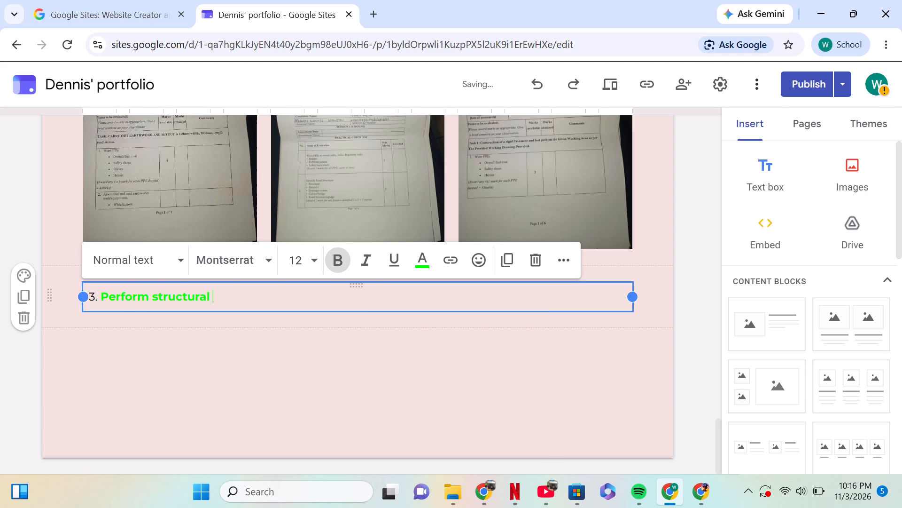
type("analysisi")
key("BackSpace")
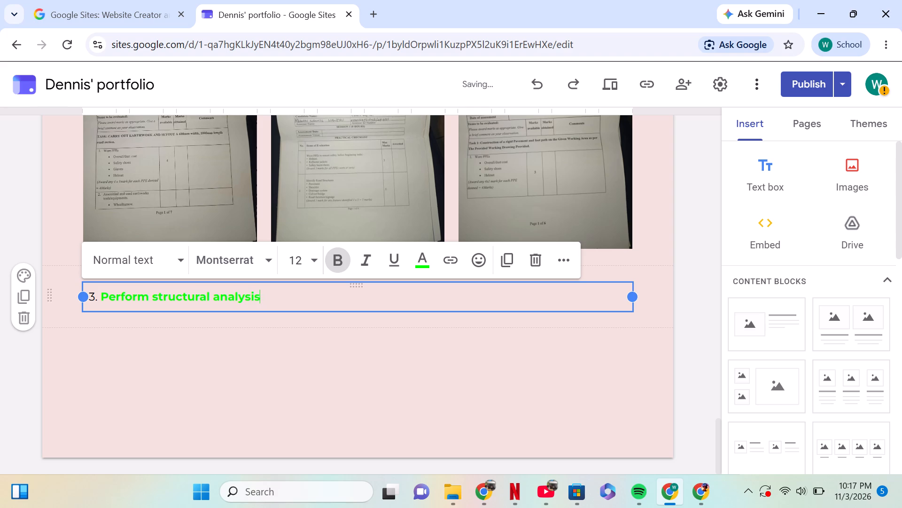
key("space")
type("a")
type("nd")
key("space")
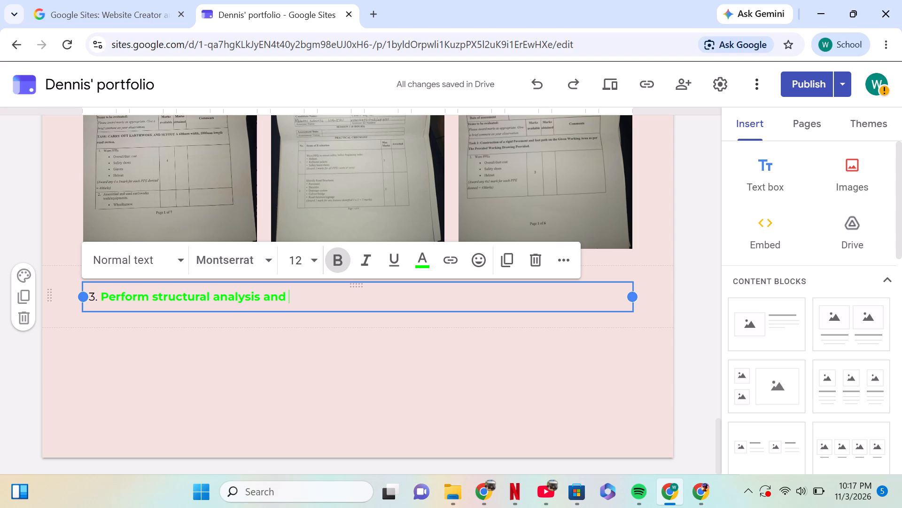
type("design")
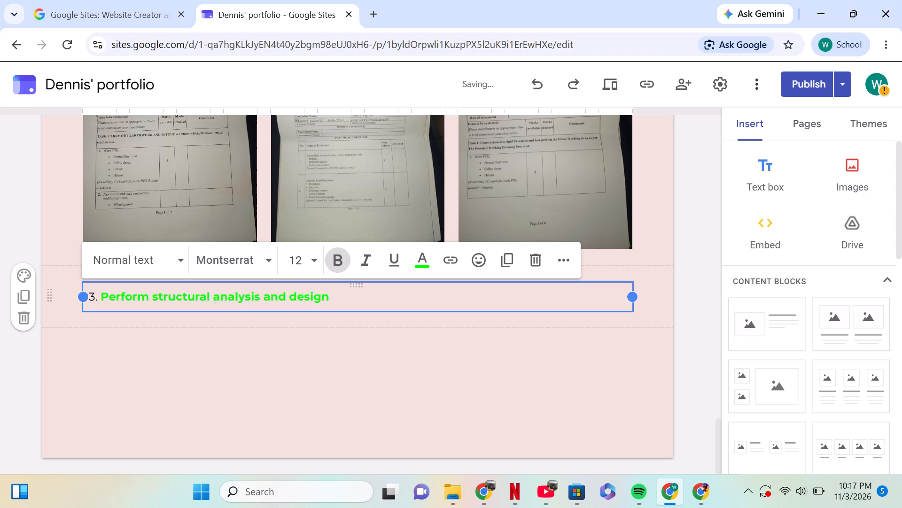
key("period")
Add a text box below the structural analysis heading, paste the red "CAT 3." label from Road construction works, and change it to "CAT 1.".
left_click(760, 165)
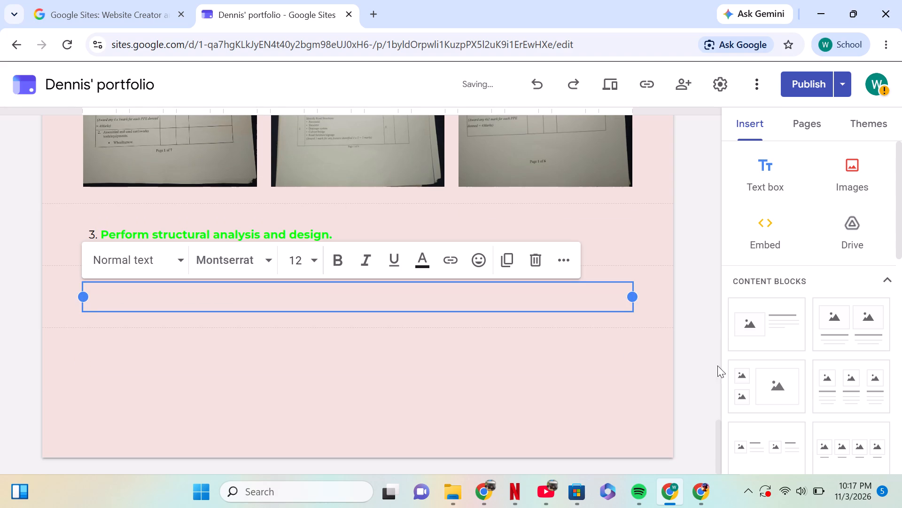
left_click_drag(716, 428, 726, 334)
left_click_drag(504, 188, 471, 197)
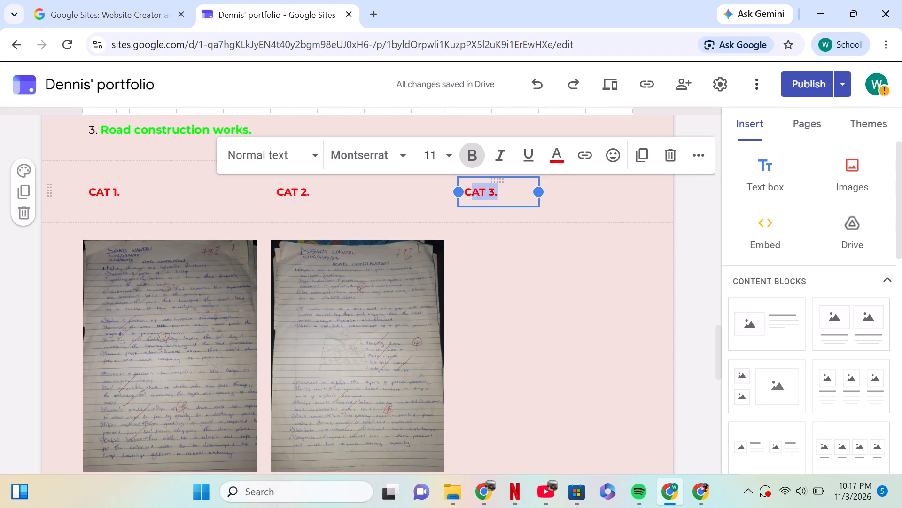
left_click_drag(471, 197, 462, 197)
key("ctrl+c")
left_click_drag(718, 347, 722, 435)
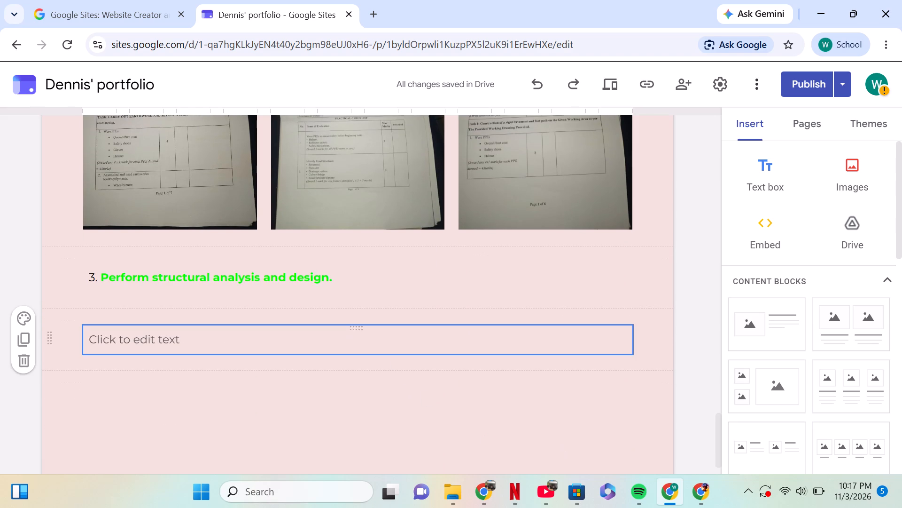
left_click(339, 334)
key("ctrl+v")
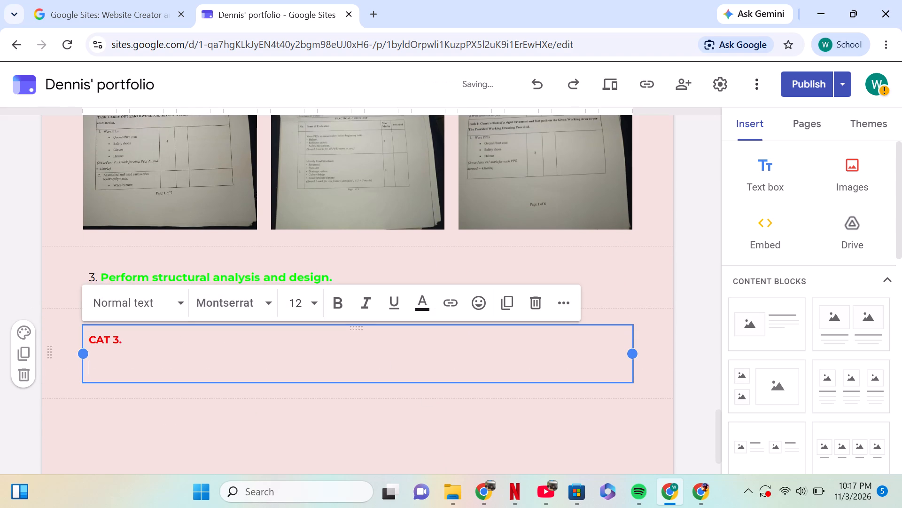
key("BackSpace")
key("BackSpace")
key("BackSpace")
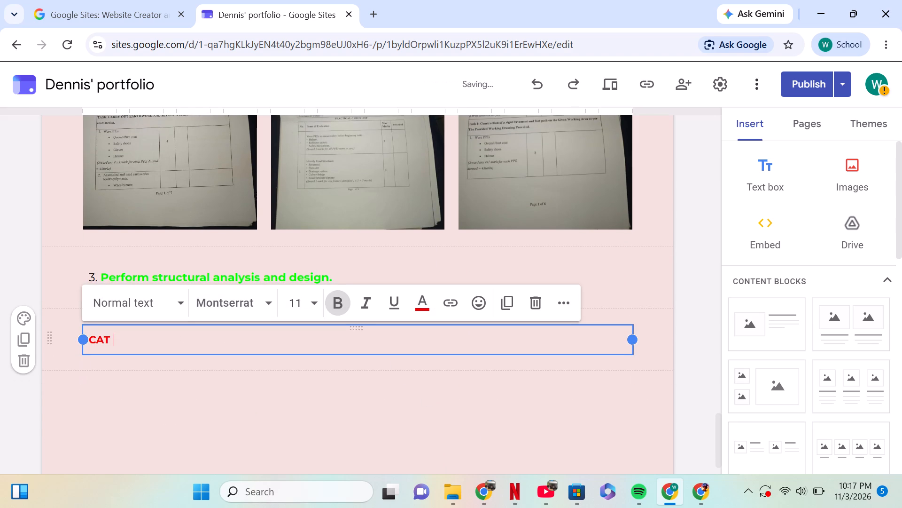
type("1.")
Narrow the new "CAT 1." text box to just beyond its label, leaving the rest of its row free.
left_click_drag(632, 341, 175, 375)
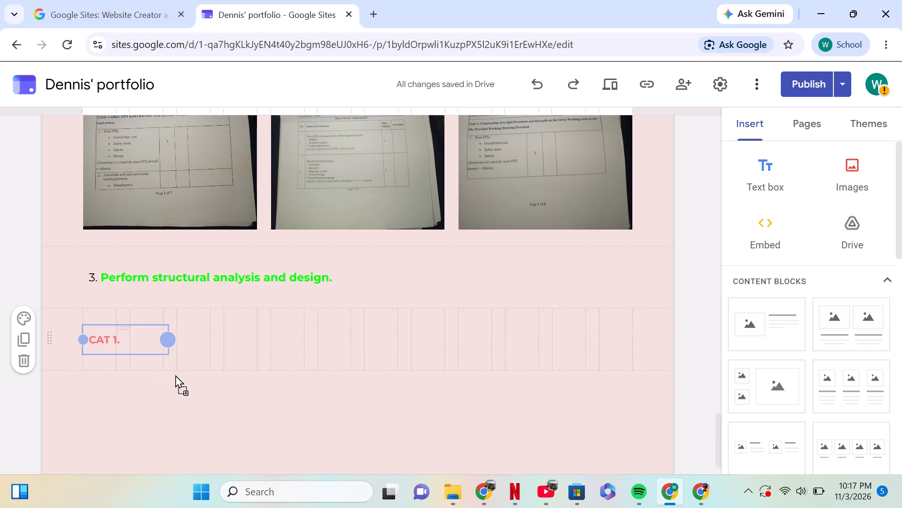
left_click_drag(175, 375, 163, 371)
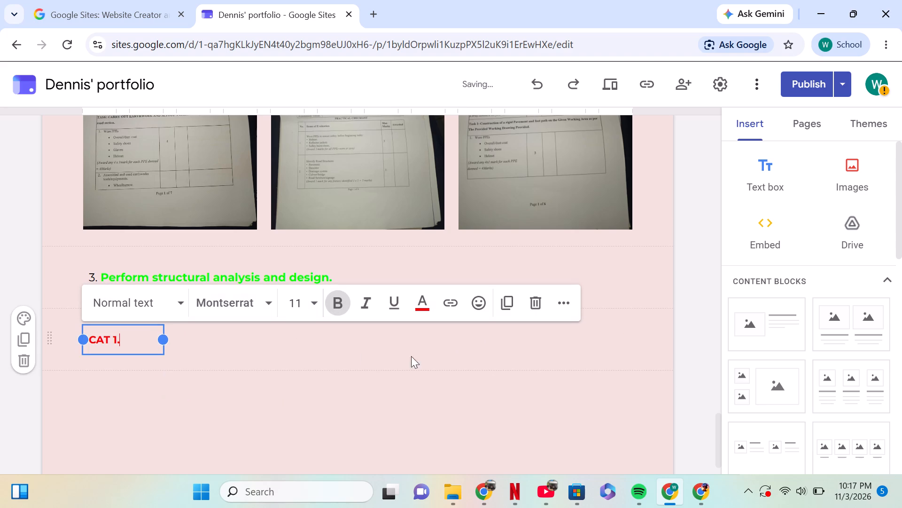
left_click(651, 324)
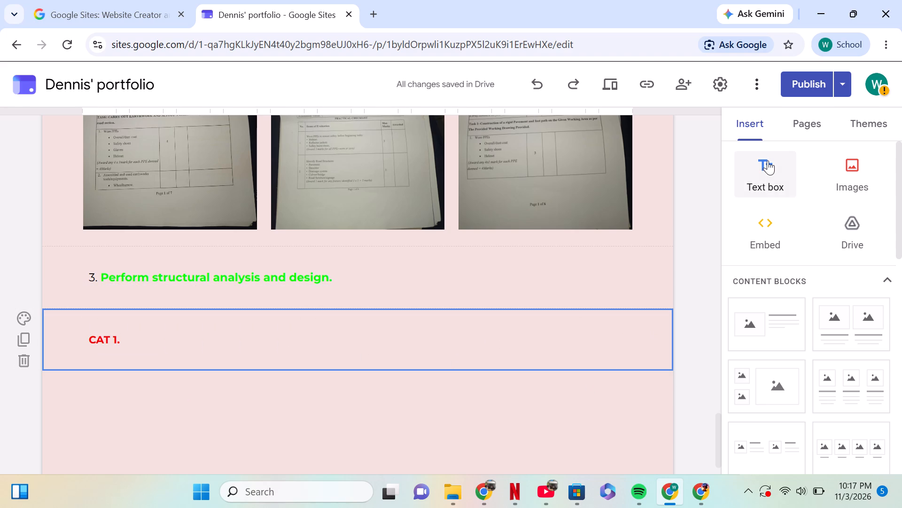
Add a text box below the "CAT 1." row, paste the copied red "CAT 3." label, and change it to "CAT 2.".
left_click(768, 160)
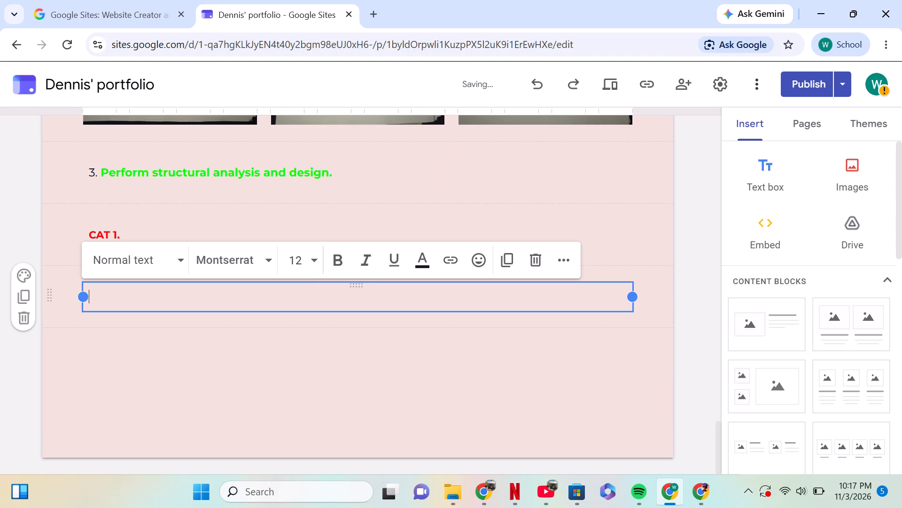
key("shift+v")
key("BackSpace")
key("ctrl+v")
key("BackSpace")
key("BackSpace")
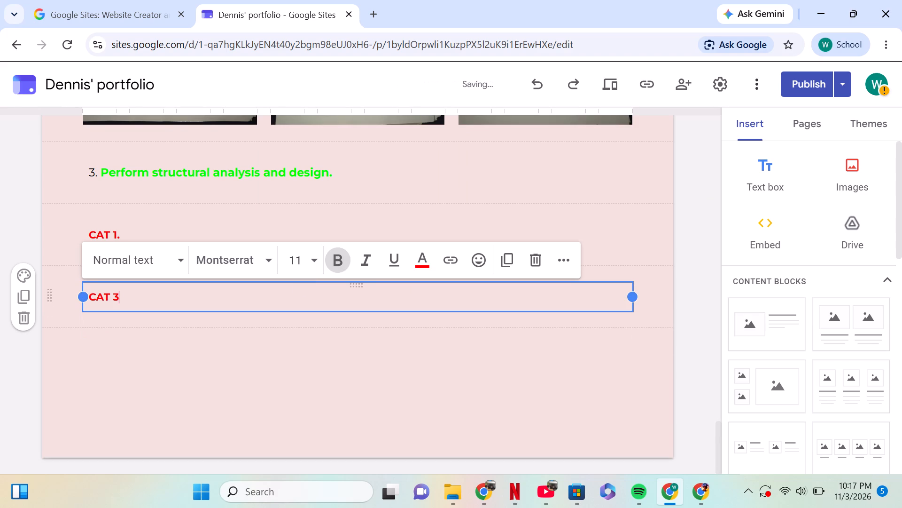
key("BackSpace")
type("2.")
Narrow the "CAT 2." text box to the width of the "CAT 1." box and move it into the middle of that row.
left_click_drag(632, 298, 308, 300)
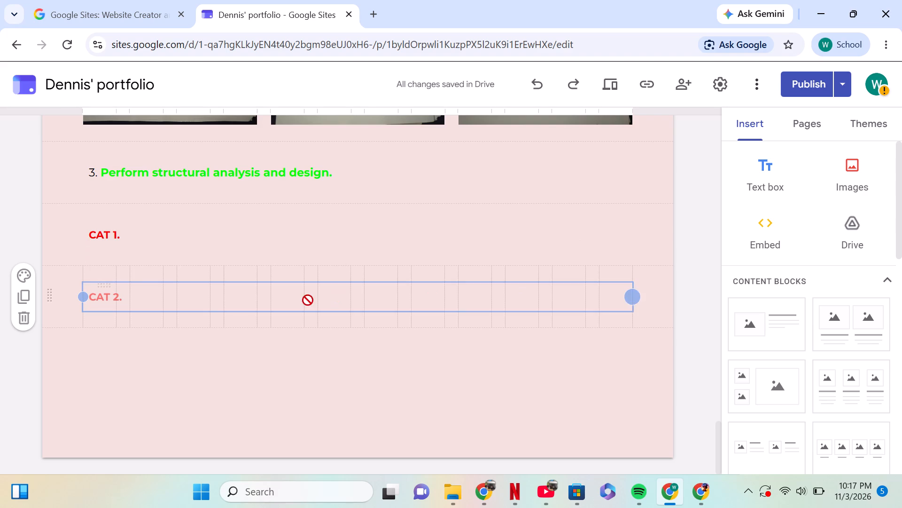
left_click_drag(308, 300, 158, 308)
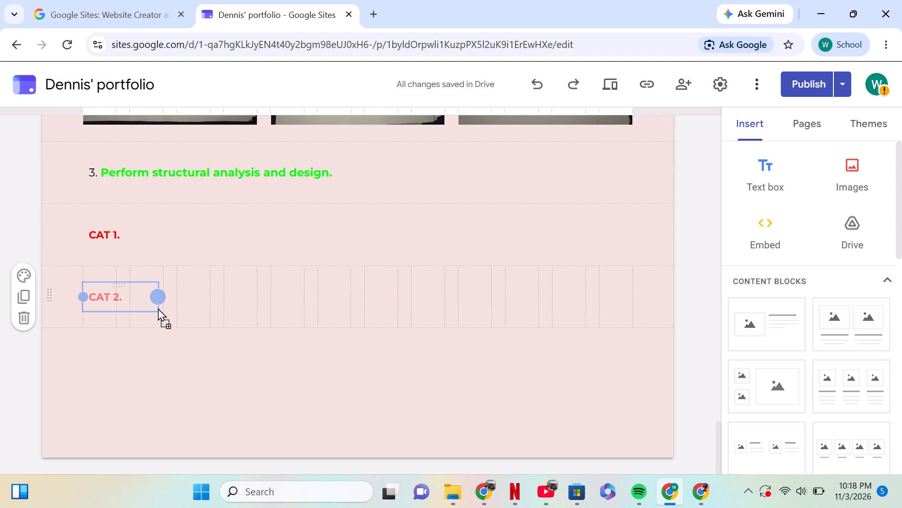
left_click_drag(158, 308, 160, 308)
left_click_drag(148, 309, 283, 262)
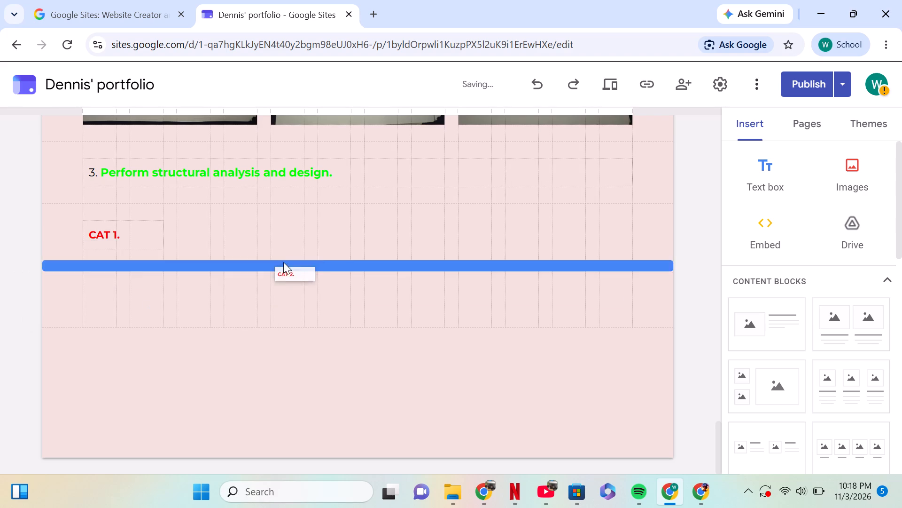
left_click_drag(283, 262, 326, 250)
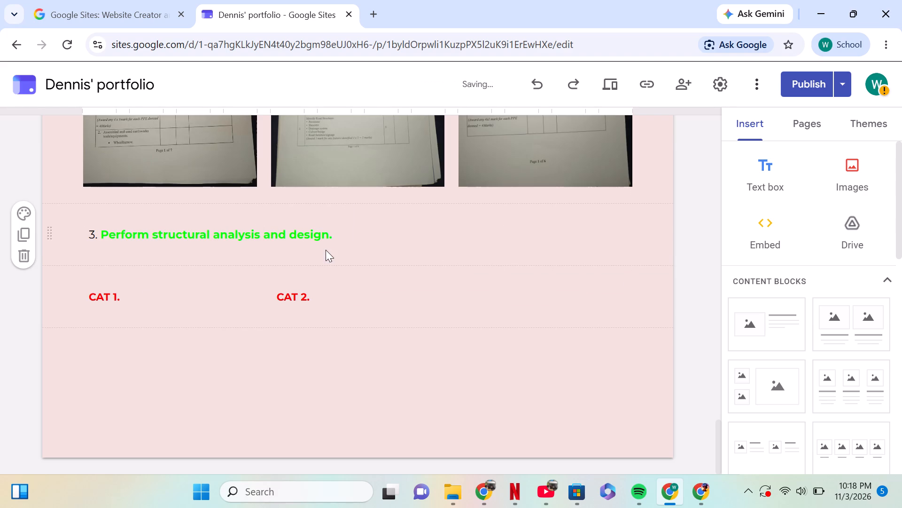
Add another text box below the CAT row containing the pasted red "CAT 3." label, without an extra blank line.
left_click(745, 173)
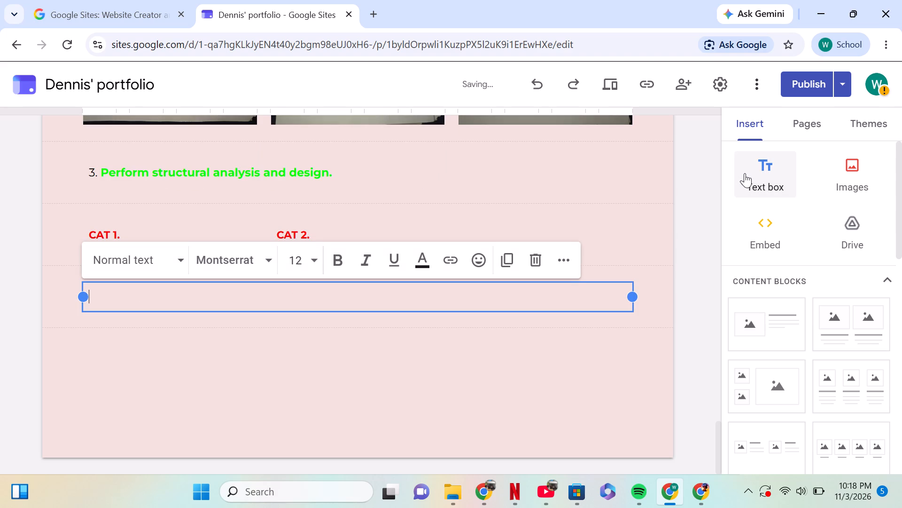
key("ctrl+v")
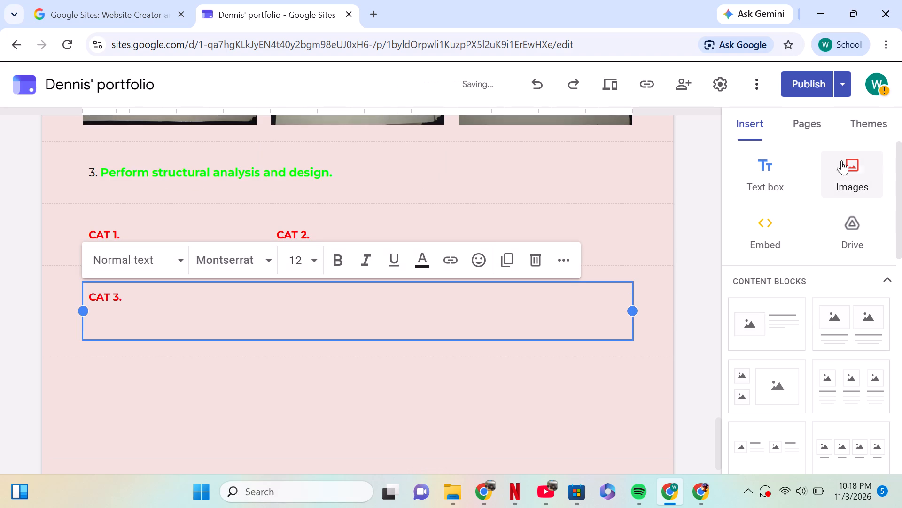
key("Return")
key("BackSpace")
key("BackSpace")
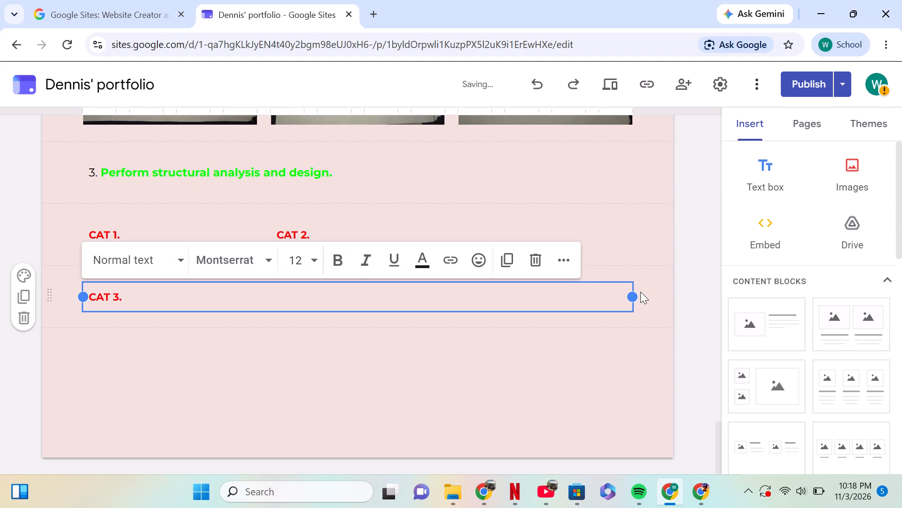
Narrow the "CAT 3." text box to match the other labels and move it into their row, after "CAT 2.".
left_click_drag(632, 294, 166, 331)
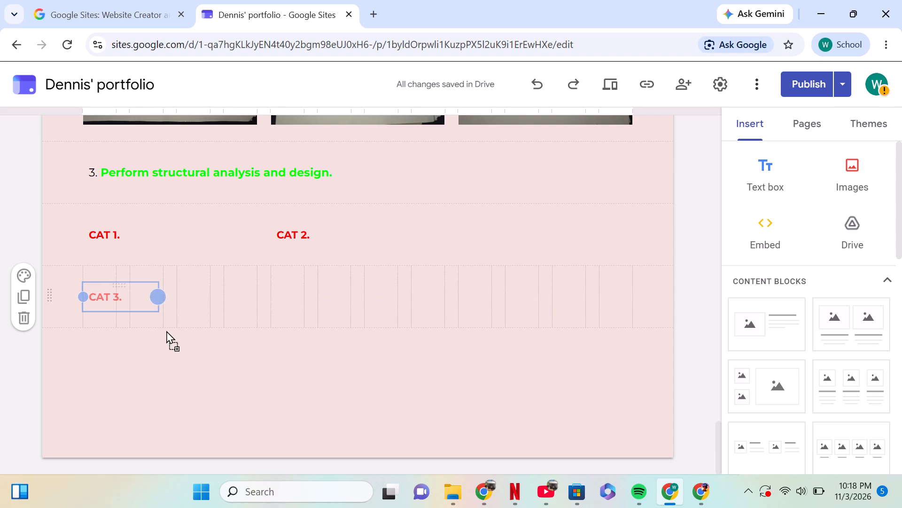
left_click_drag(166, 331, 162, 332)
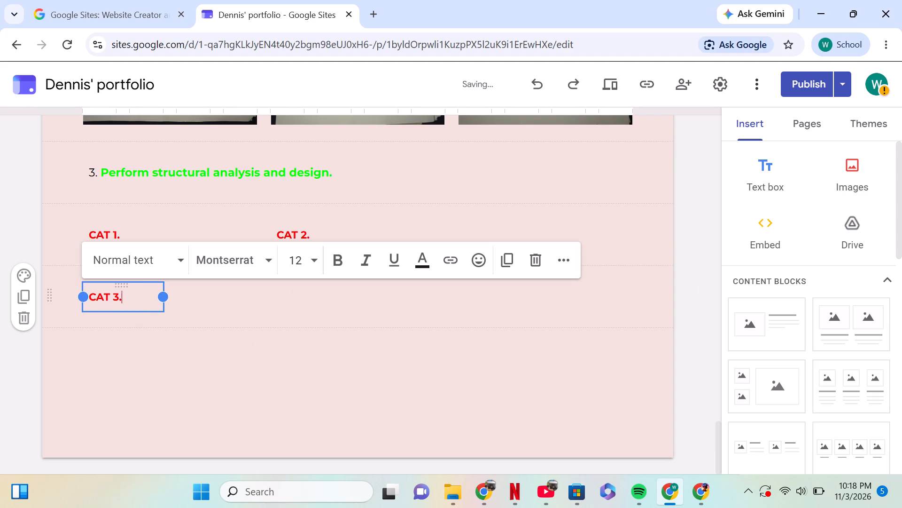
left_click_drag(144, 306, 487, 246)
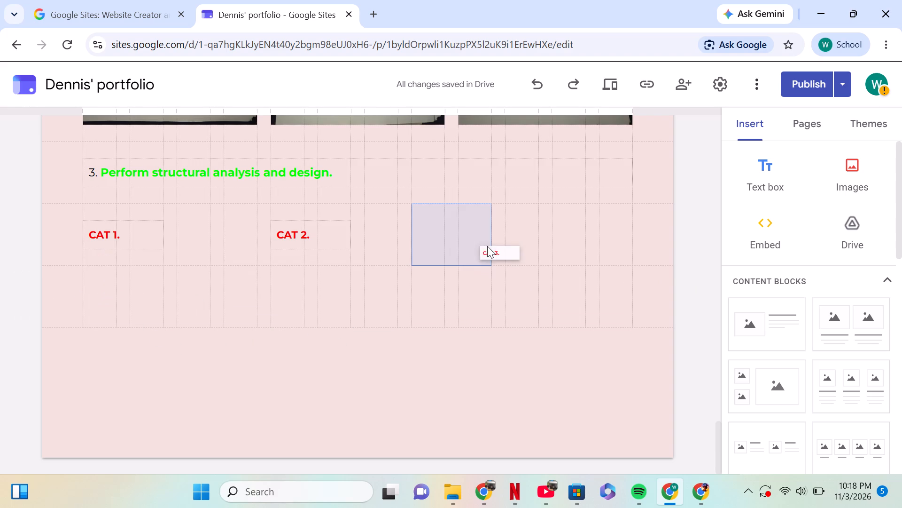
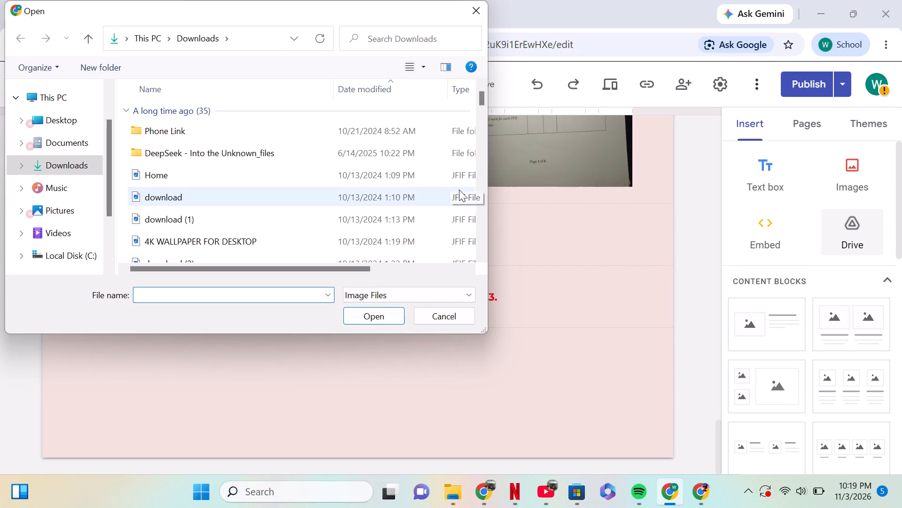
Insert the image "WhatsApp Image 2026-11-03 at 9.30.39 PM" from Downloads below the "CAT 1." label.
left_click_drag(480, 98, 476, 208)
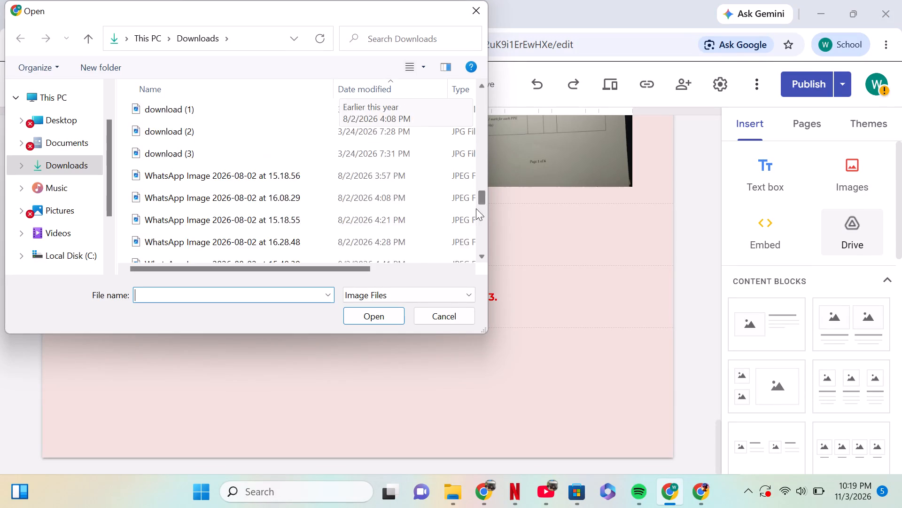
left_click_drag(476, 208, 473, 249)
double_click(373, 210)
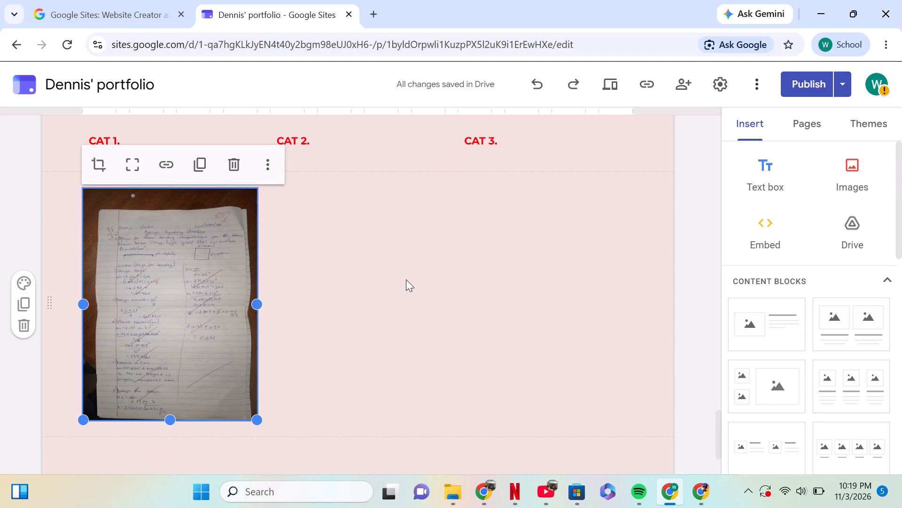
Insert "WhatsApp Image 2026-11-03 at 9.30.39 PM (1)" from Downloads and move it beside the first image, under "CAT 2.".
left_click(854, 166)
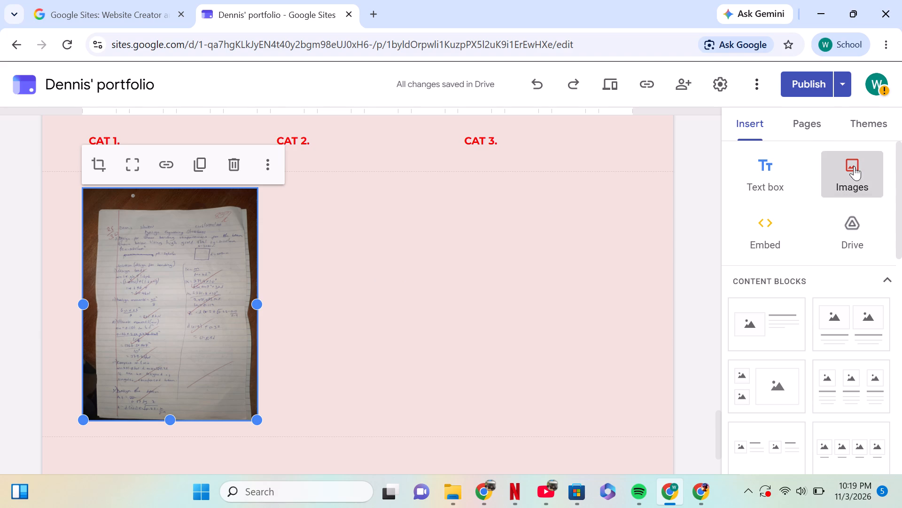
left_click(834, 218)
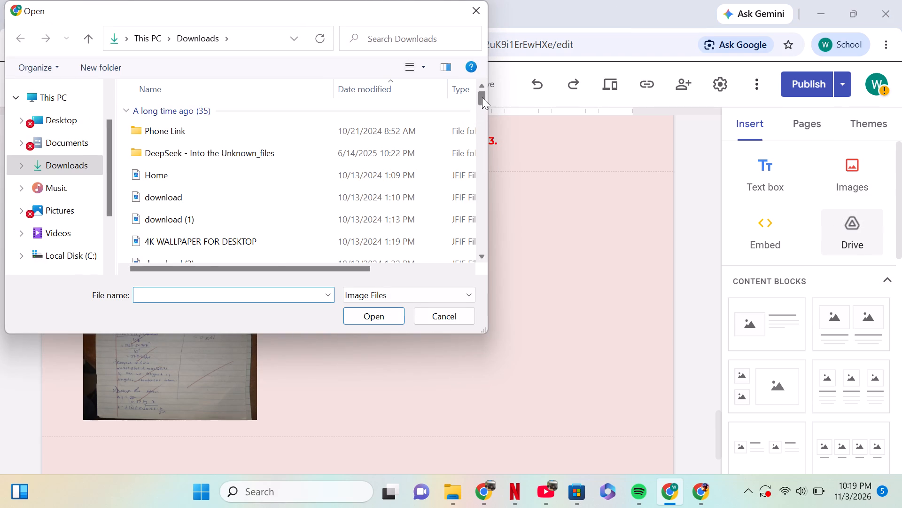
left_click_drag(482, 97, 482, 259)
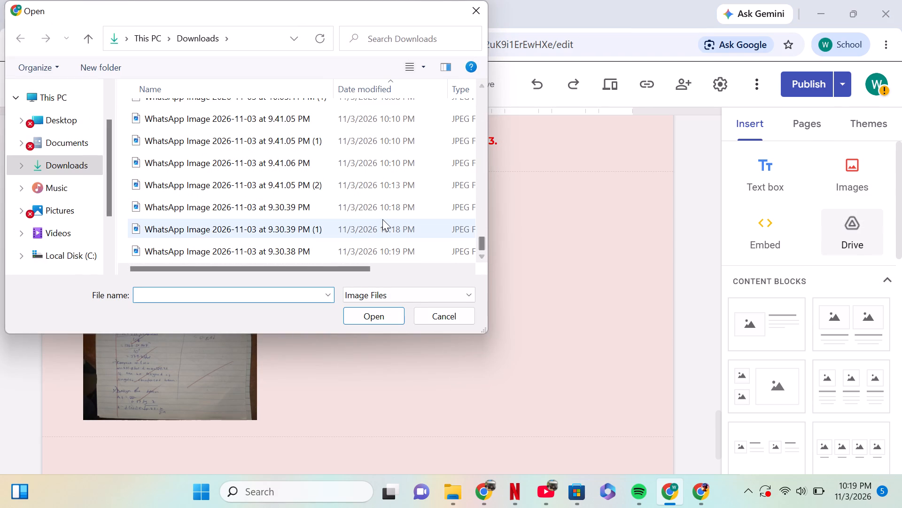
double_click(382, 219)
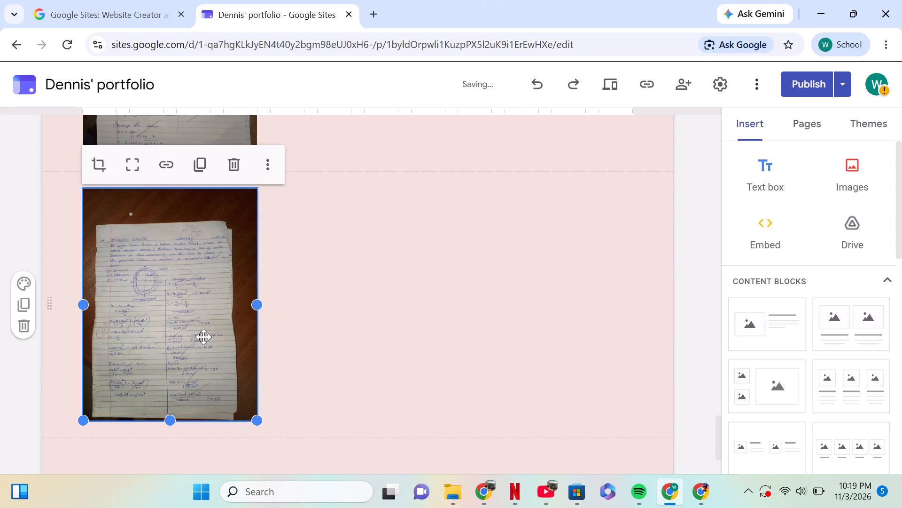
left_click_drag(185, 330, 378, 158)
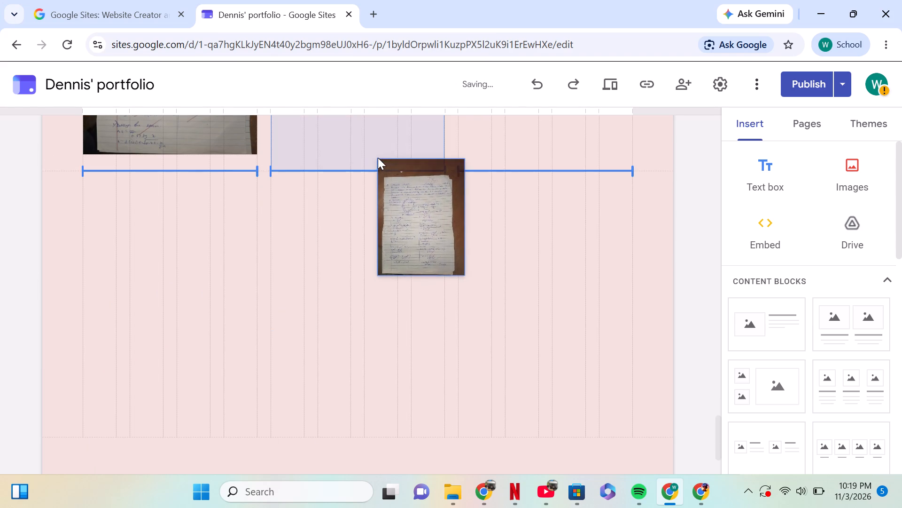
left_click_drag(378, 158, 377, 156)
Insert "WhatsApp Image 2026-11-03 at 9.30.38 PM" from Downloads and move it into the third place of the image row, under "CAT 3.".
left_click(832, 195)
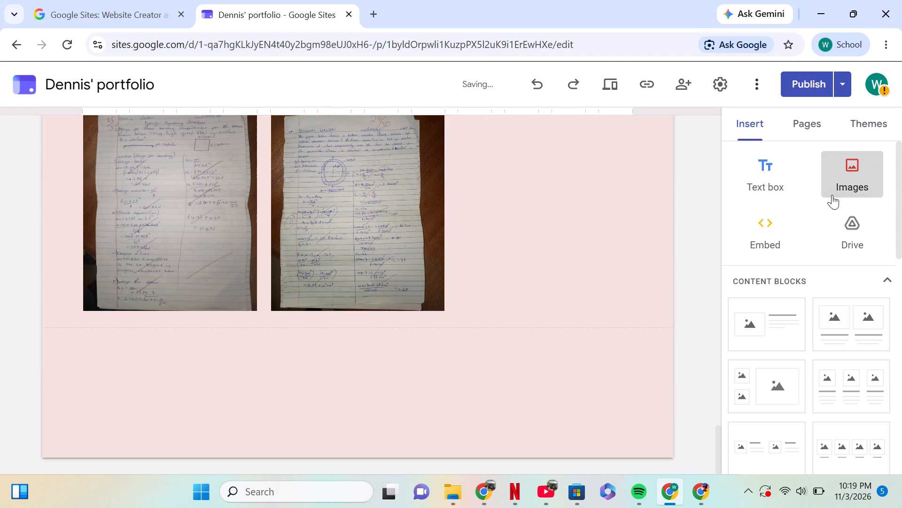
left_click(832, 227)
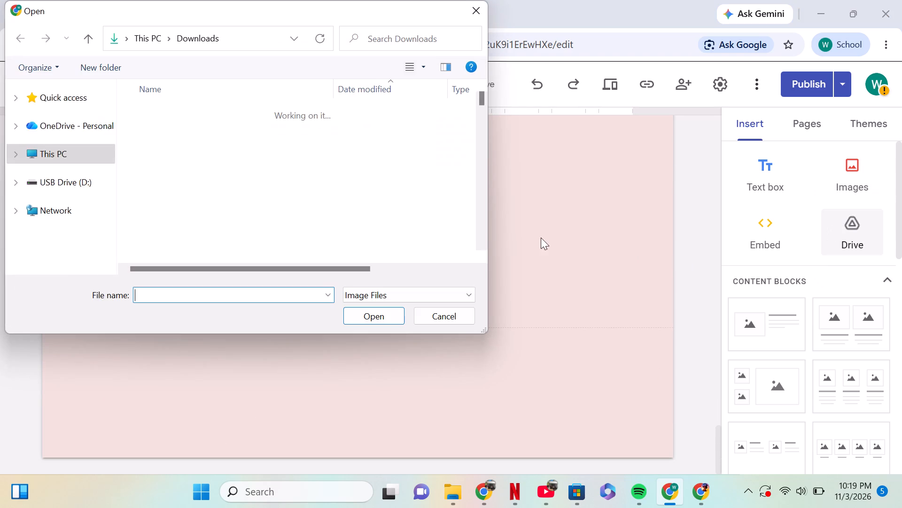
left_click_drag(484, 100, 476, 246)
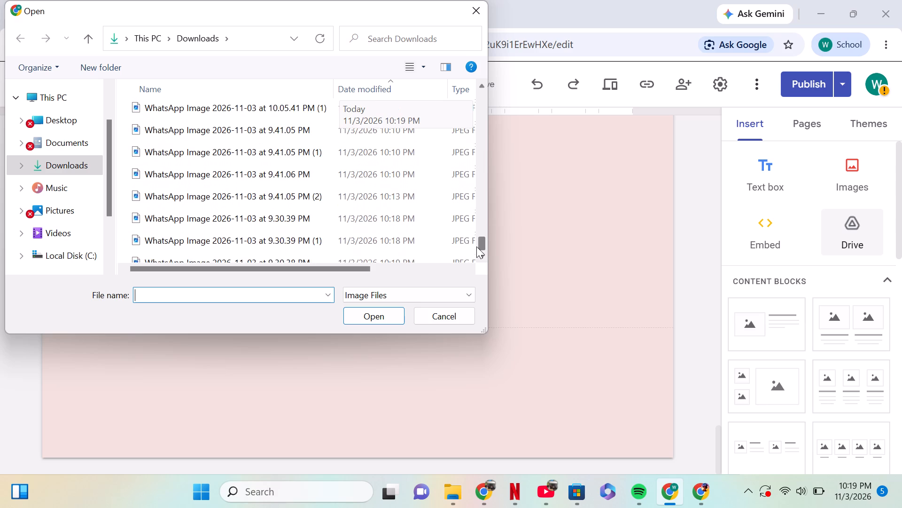
left_click_drag(476, 246, 476, 252)
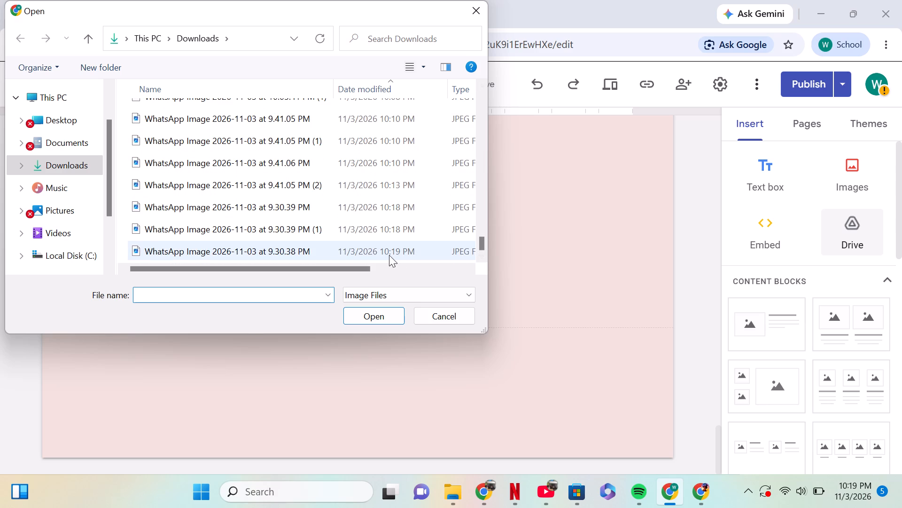
double_click(389, 255)
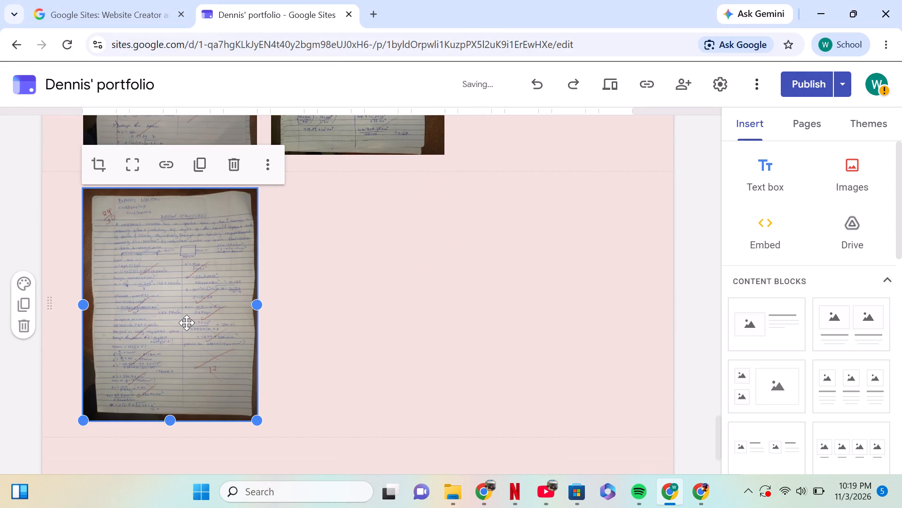
left_click_drag(187, 323, 552, 151)
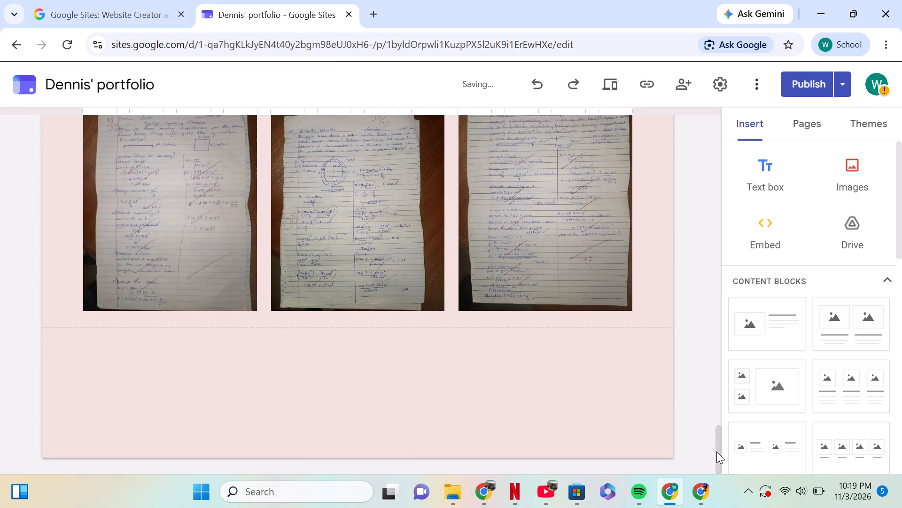
Add the score "(77%)" after the "CAT 2." label under "Perform structural analysis and design.".
left_click_drag(716, 452, 725, 424)
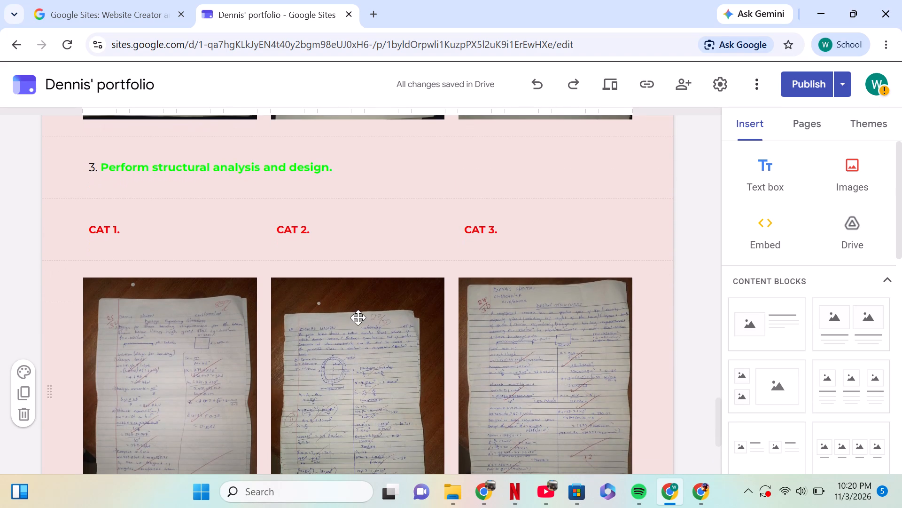
left_click(318, 227)
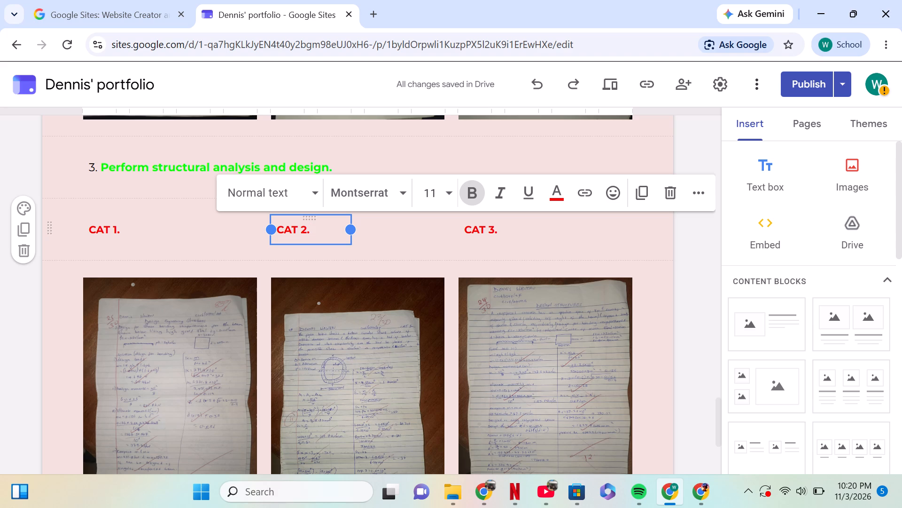
type("(7")
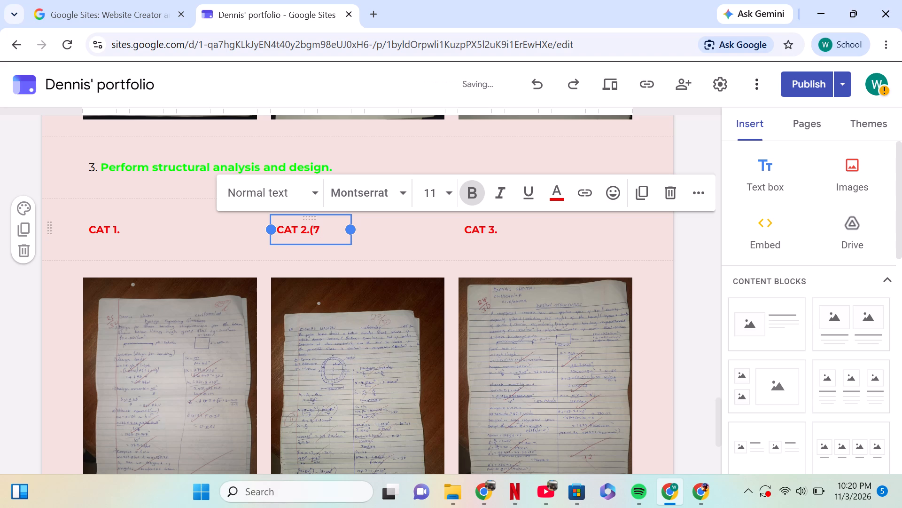
key("6")
key("BackSpace")
key("7")
key("shift+percent")
key("shift+parenright")
Add the score "(78%)" after the "CAT 3." label in the same row.
left_click(502, 225)
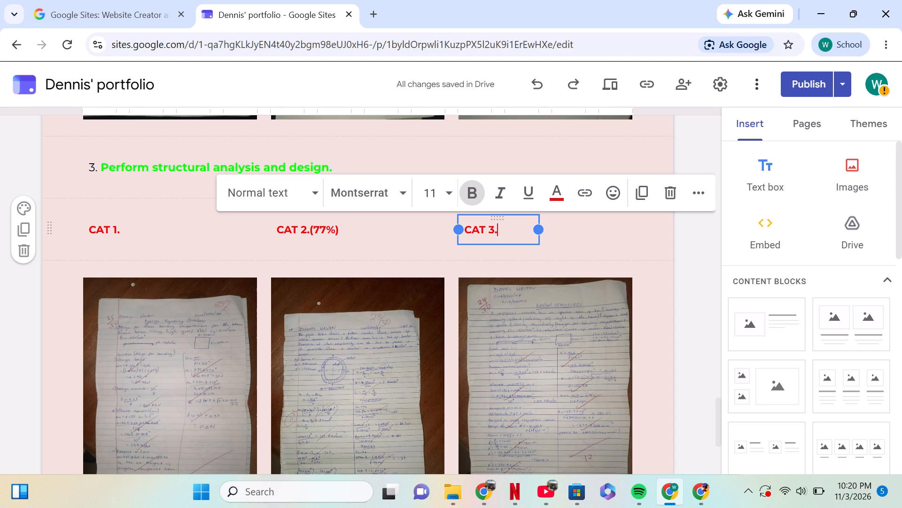
key("shift+parenleft")
type("78")
key("shift+percent")
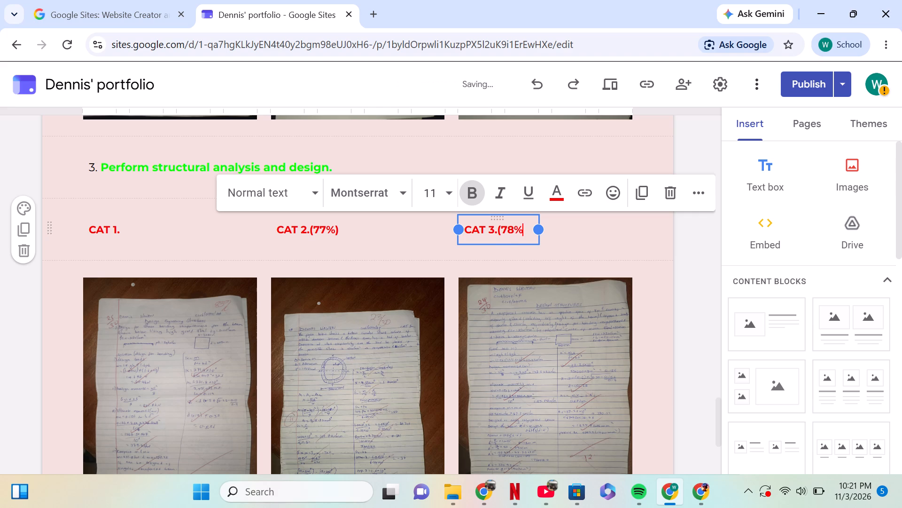
key("shift+parenright")
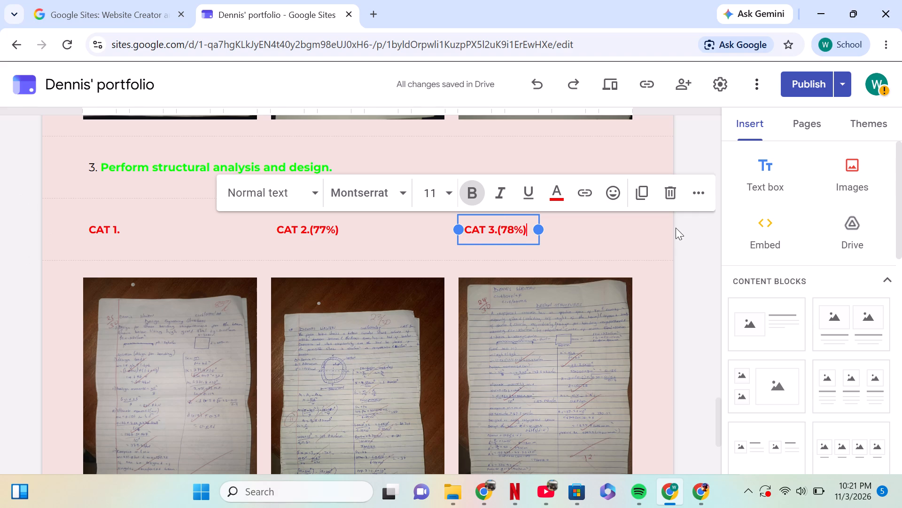
left_click(676, 262)
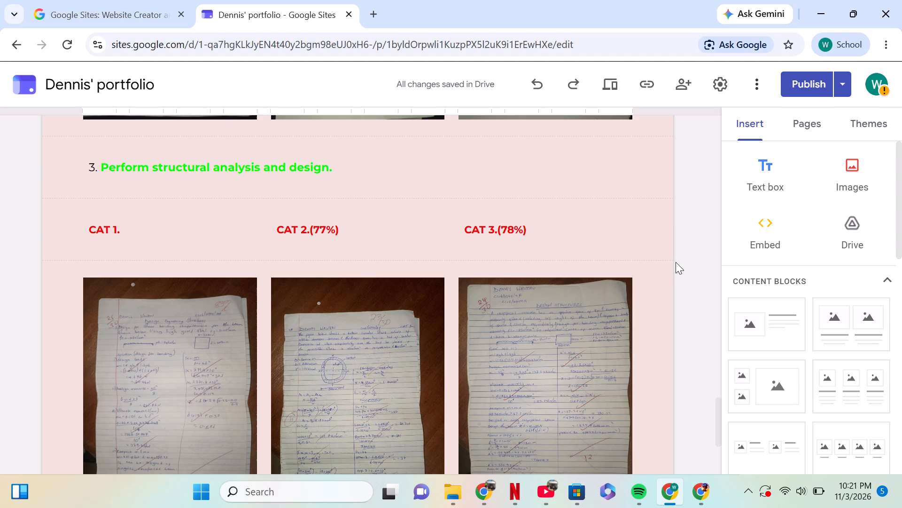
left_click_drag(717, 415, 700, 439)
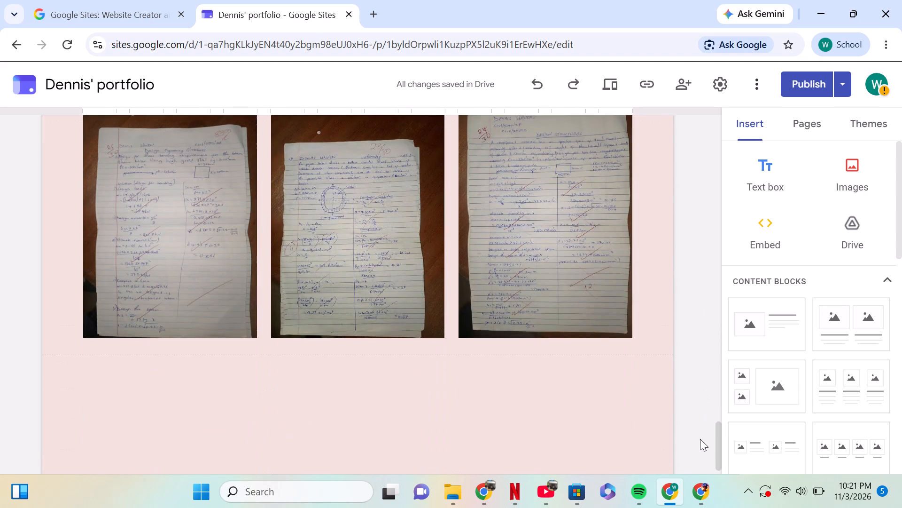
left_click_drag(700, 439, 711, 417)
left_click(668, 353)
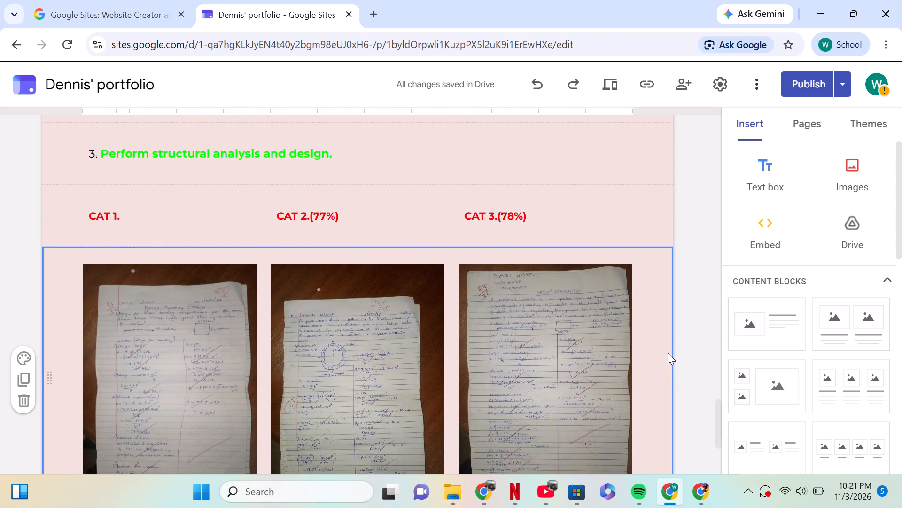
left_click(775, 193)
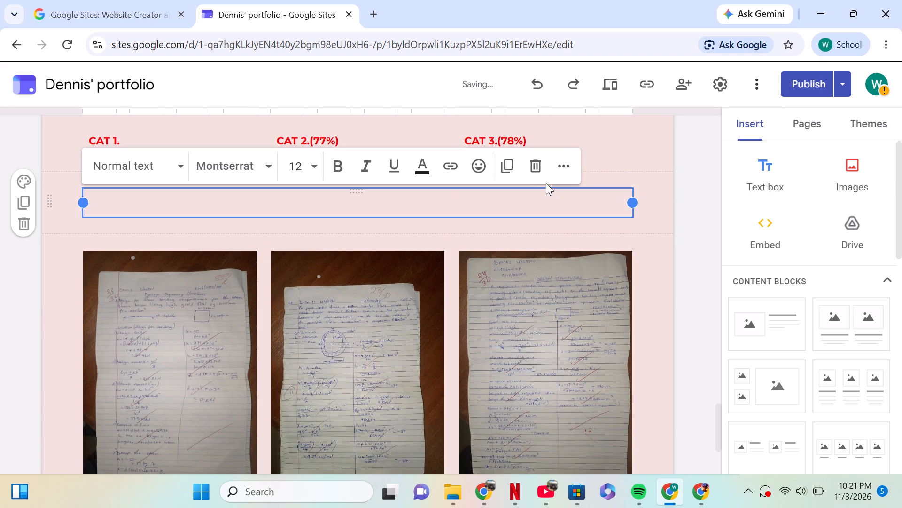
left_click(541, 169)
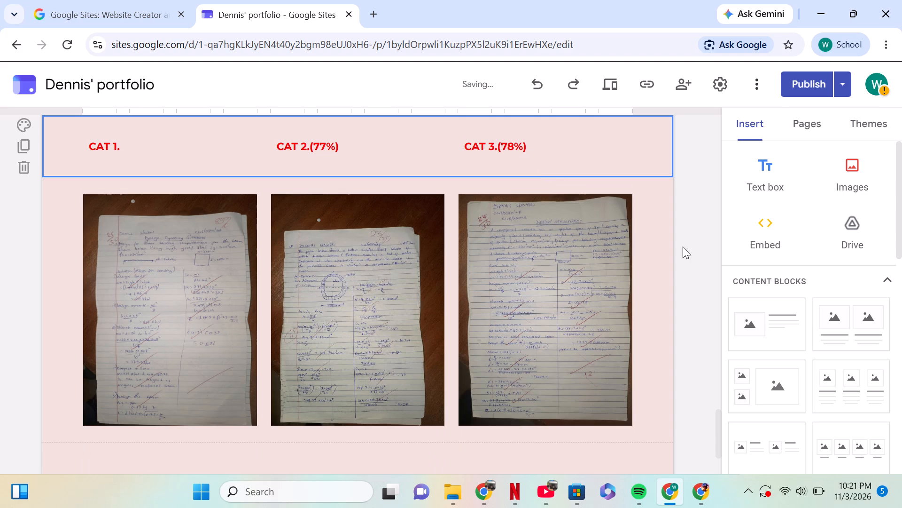